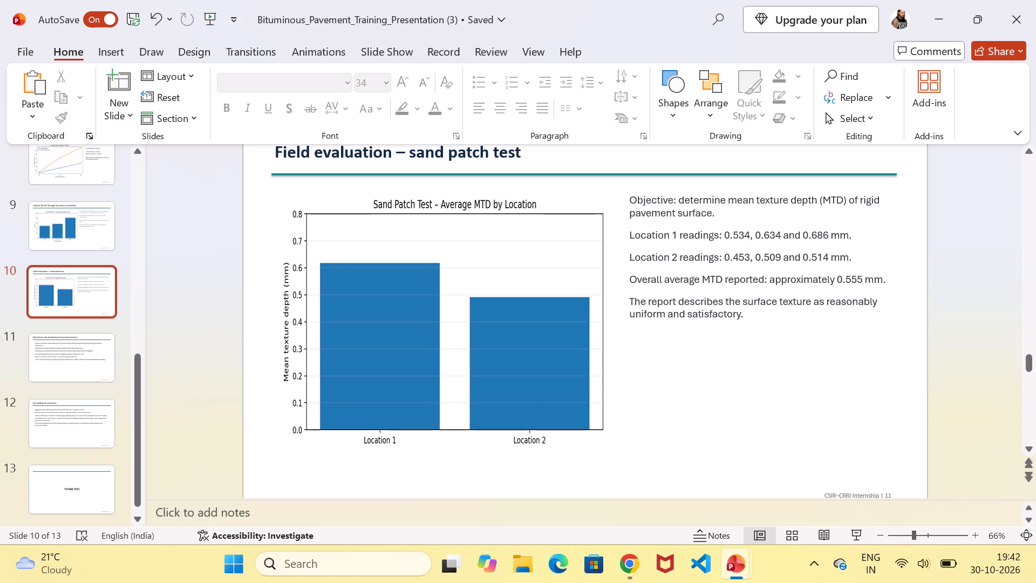
# Replace the word "report" with "result" in the last paragraph of the sand patch test slide.
pyautogui.click(676, 304)
pyautogui.press('BackSpace')
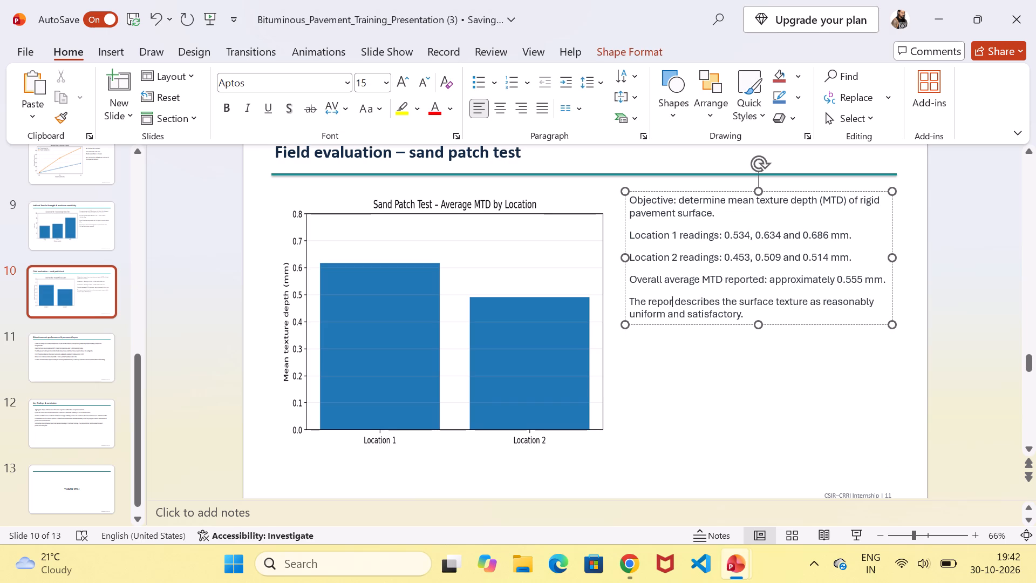
pyautogui.press('BackSpace')
pyautogui.press('BackSpace')
pyautogui.press('BackSpace')
pyautogui.press('BackSpace')
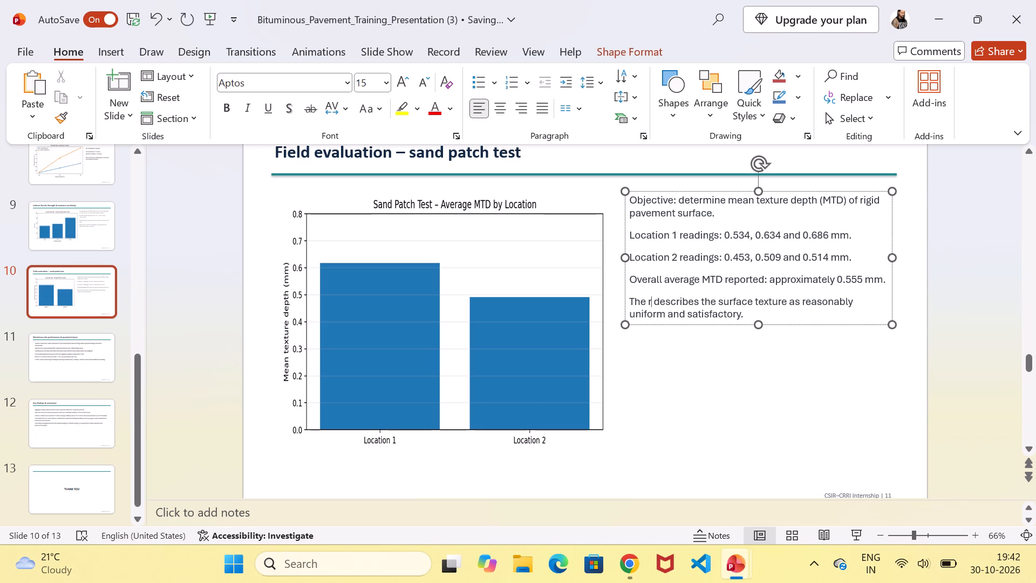
pyautogui.write('esu')
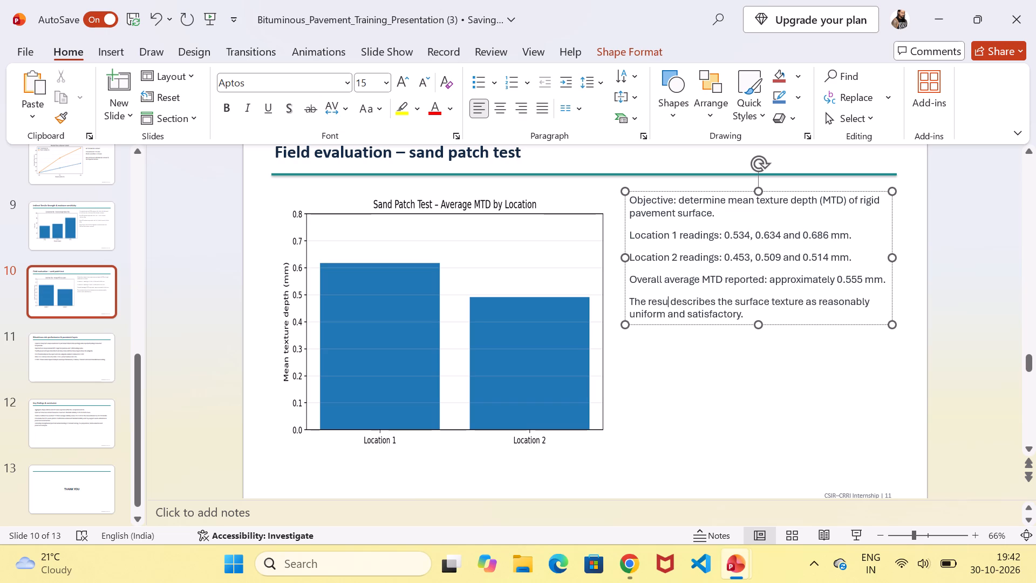
pyautogui.write('lt')
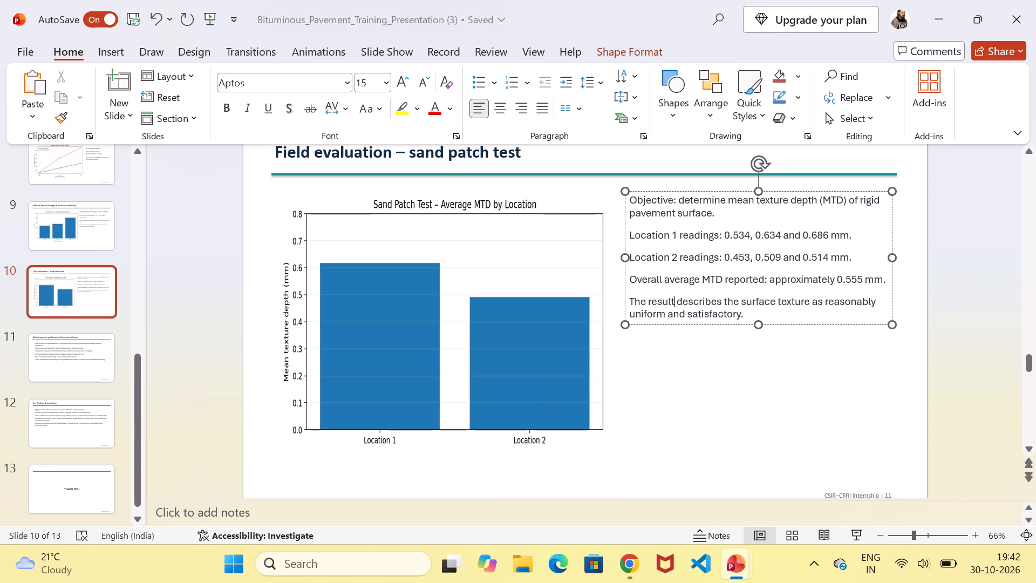
# Delete the word "reasonably" from the last paragraph about surface texture.
pyautogui.click(876, 300)
pyautogui.press('BackSpace')
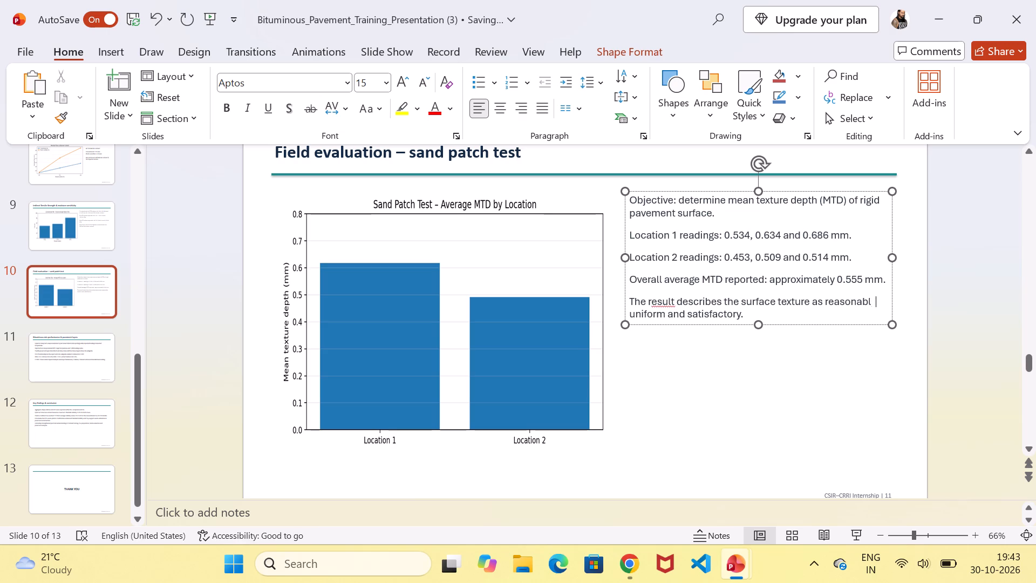
pyautogui.press('BackSpace')
pyautogui.press('BackSpace')
pyautogui.press('BackSpace')
pyautogui.press('BackSpace')
pyautogui.press('BackSpace')
pyautogui.press('BackSpace')
pyautogui.press('BackSpace')
pyautogui.press('BackSpace')
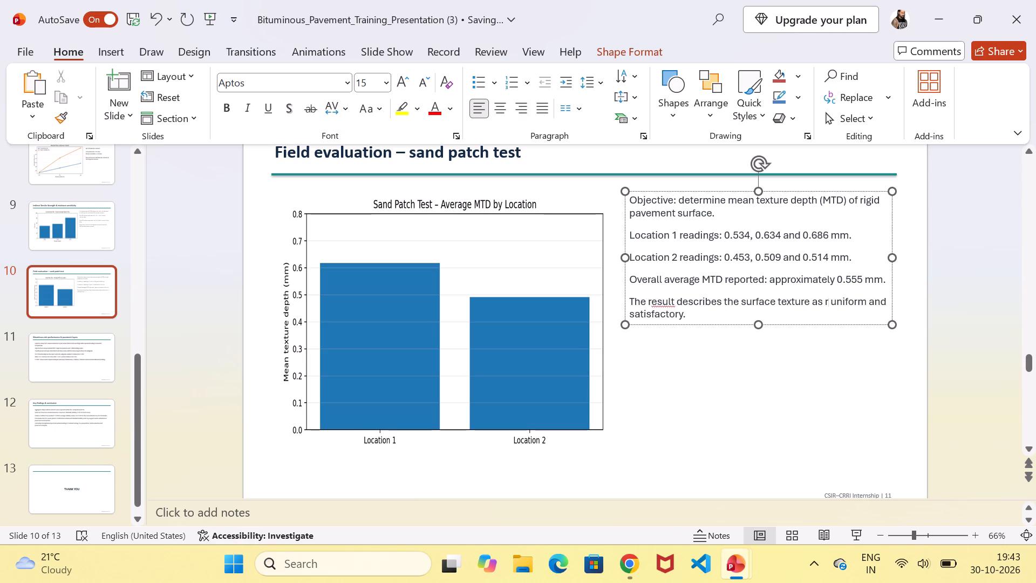
pyautogui.press('BackSpace')
# Insert eight spaces before "satisfactory" in the last paragraph and leave the text box.
pyautogui.click(630, 314)
pyautogui.press('space')
pyautogui.press('space')
pyautogui.press('space')
pyautogui.press('space')
pyautogui.press('space')
pyautogui.press('space')
pyautogui.press('space')
pyautogui.press('space')
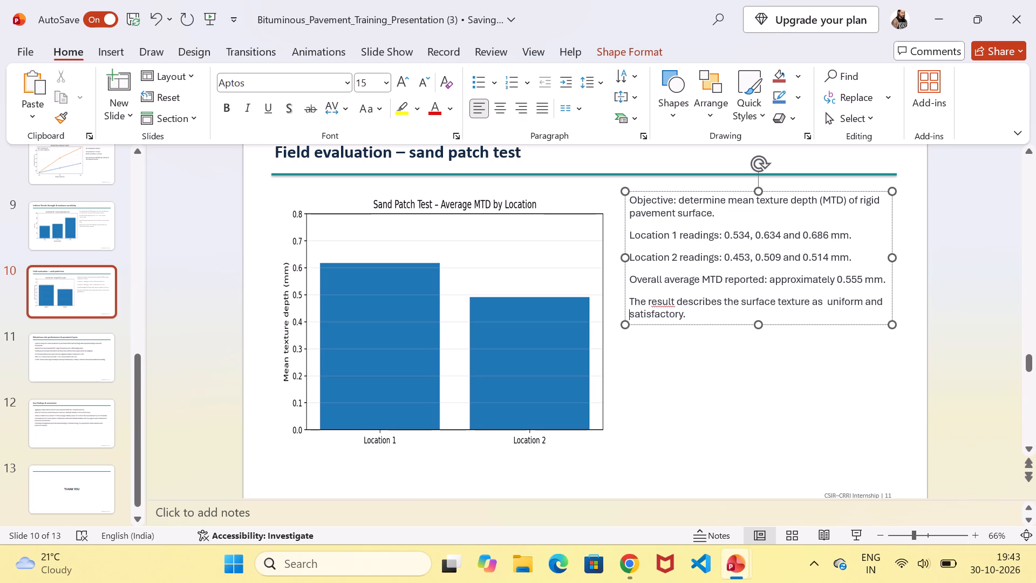
pyautogui.click(649, 328)
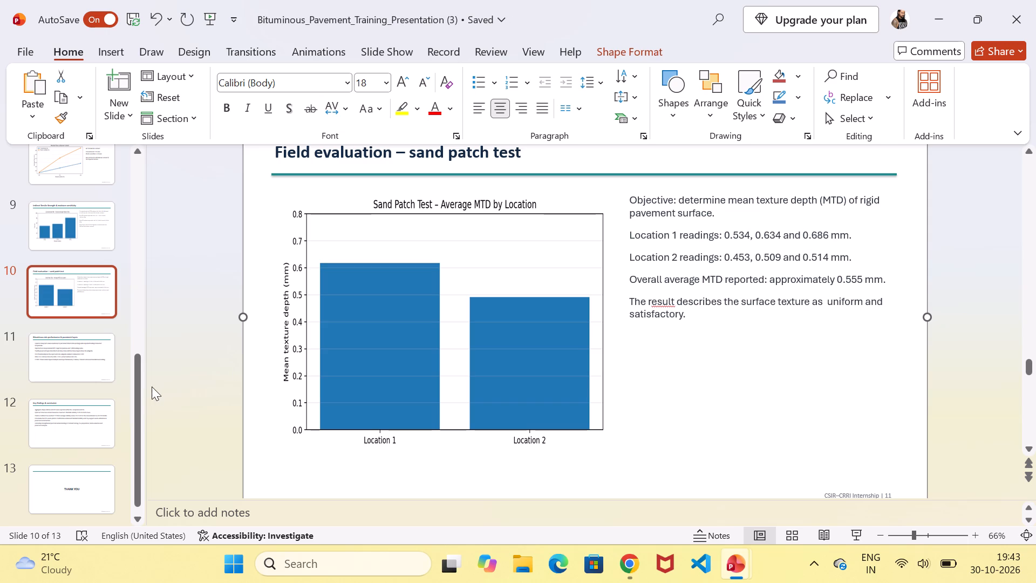
# Go to slide 11, "Bituminous mix performance & pavement layers", to review its text.
pyautogui.click(92, 347)
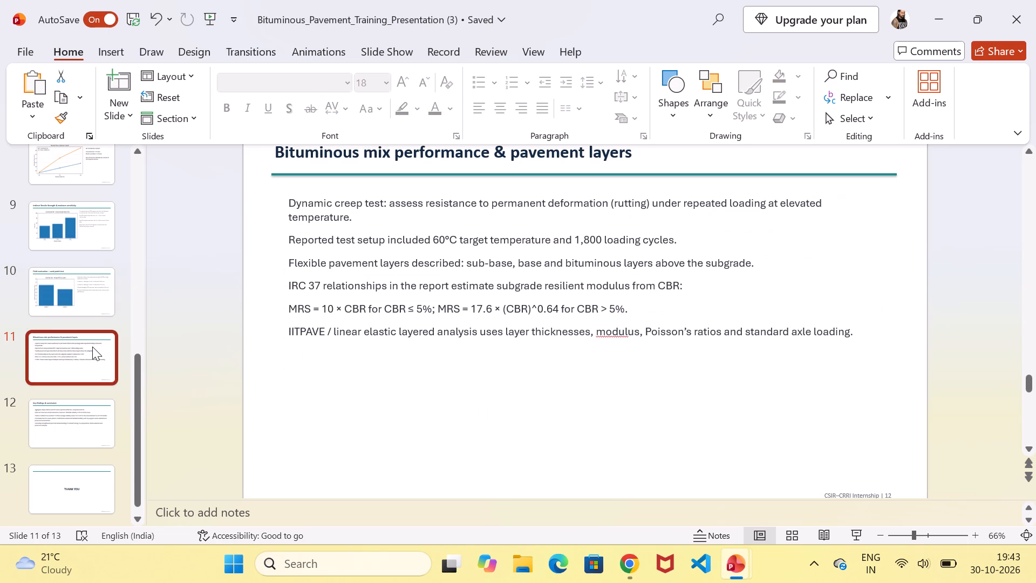
pyautogui.scroll(1, 309, 356)
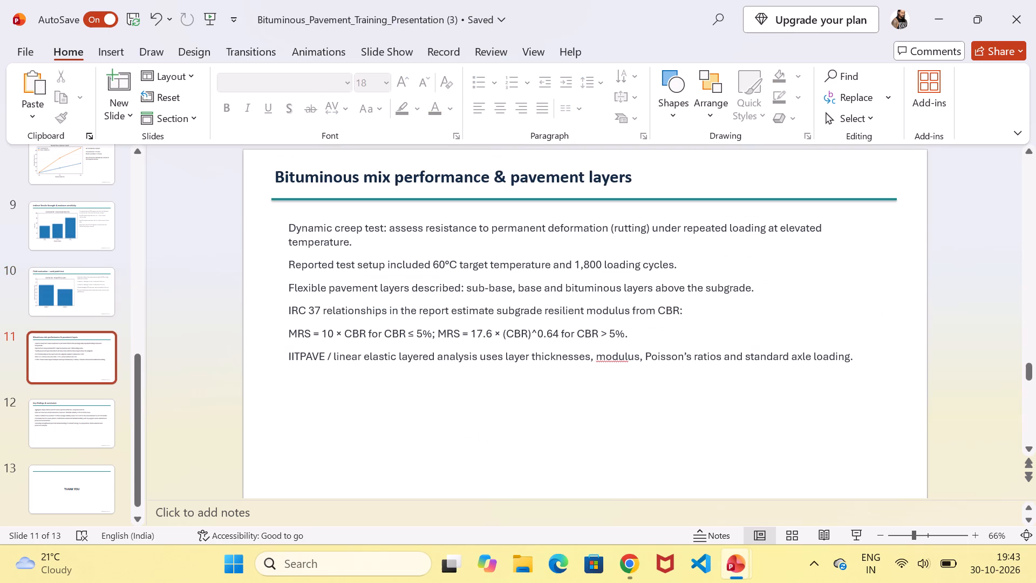
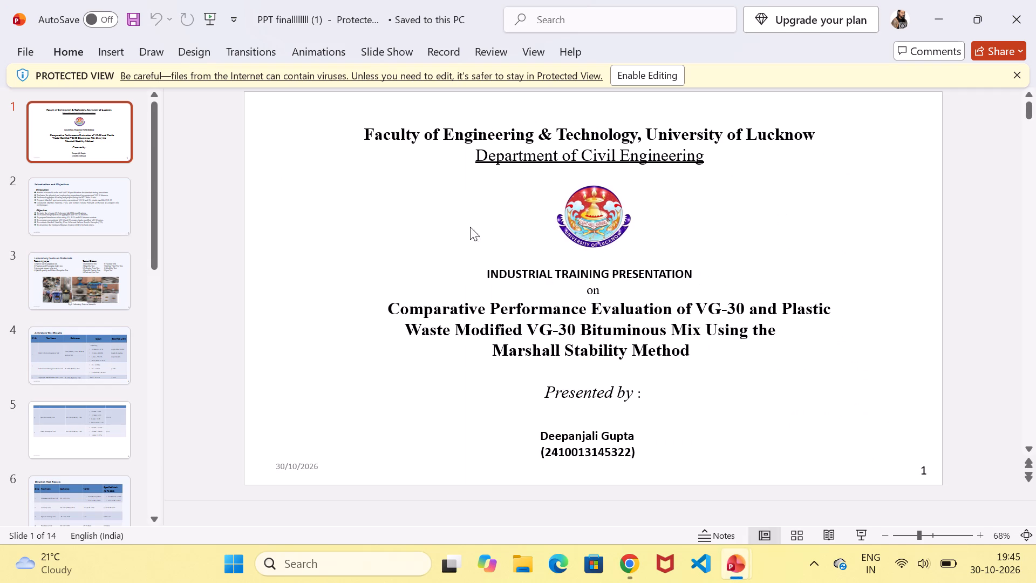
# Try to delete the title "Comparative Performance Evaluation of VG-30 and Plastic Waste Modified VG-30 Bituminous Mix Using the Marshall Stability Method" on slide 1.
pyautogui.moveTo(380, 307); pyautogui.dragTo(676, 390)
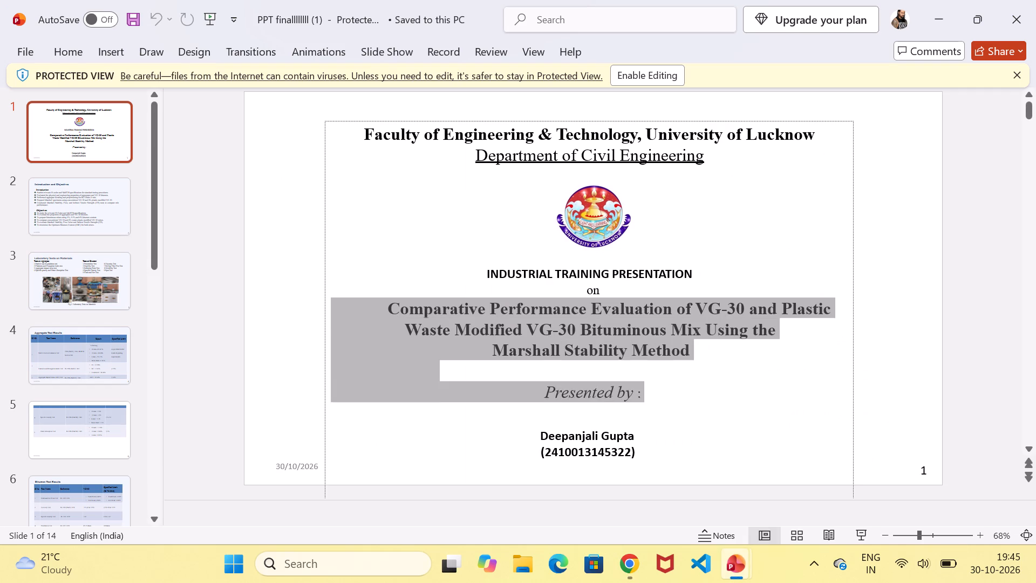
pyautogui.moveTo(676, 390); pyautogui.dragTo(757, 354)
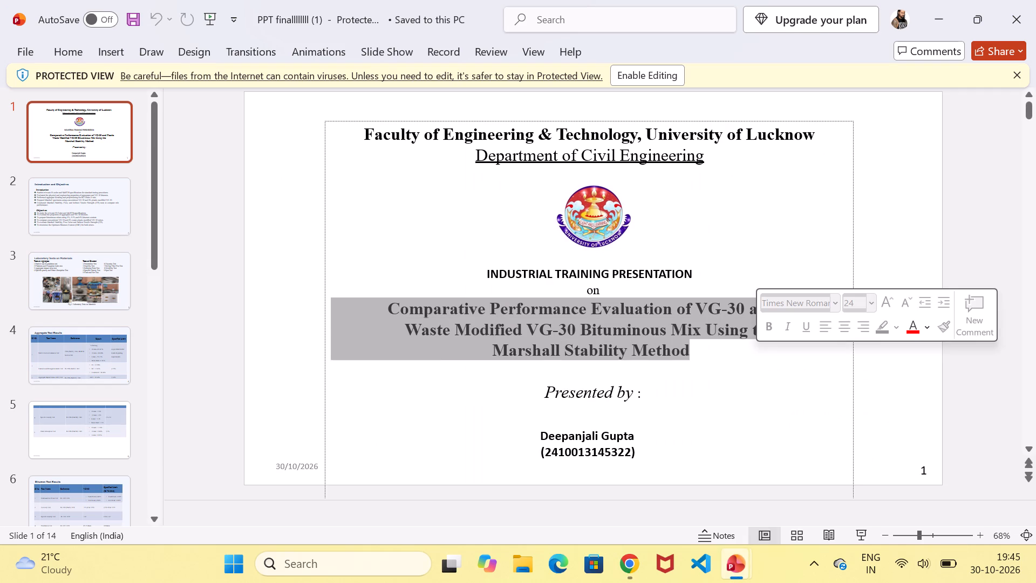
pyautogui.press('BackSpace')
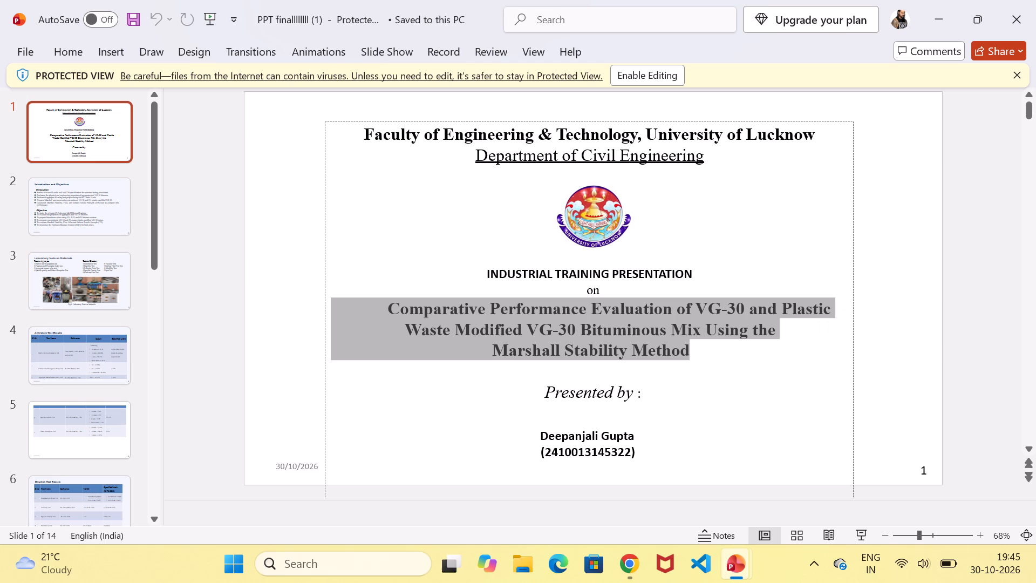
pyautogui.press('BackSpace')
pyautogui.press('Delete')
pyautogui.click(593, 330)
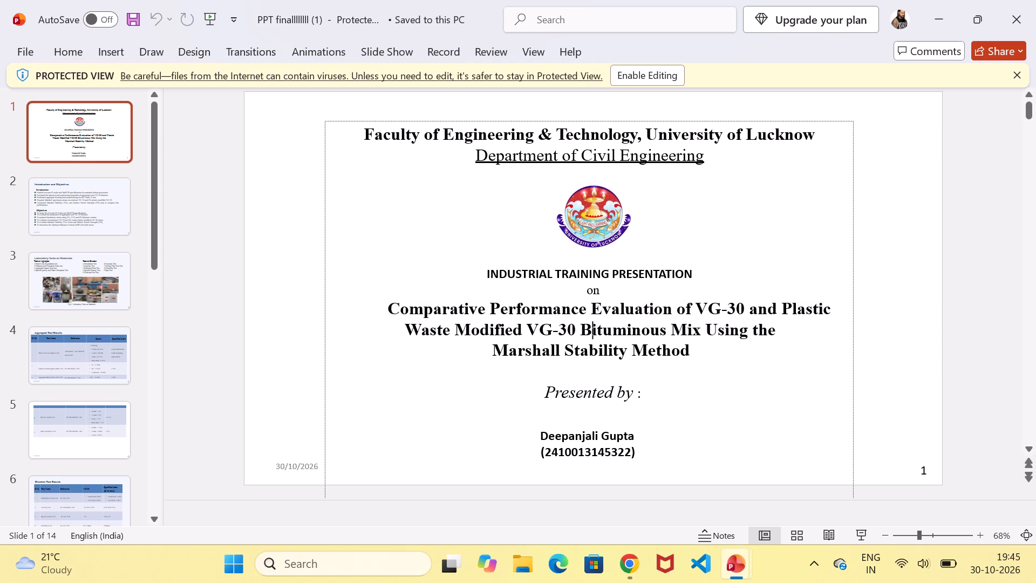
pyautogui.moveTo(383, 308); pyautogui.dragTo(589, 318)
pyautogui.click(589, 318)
# Take the presentation out of Protected View so that it can be edited.
pyautogui.click(640, 72)
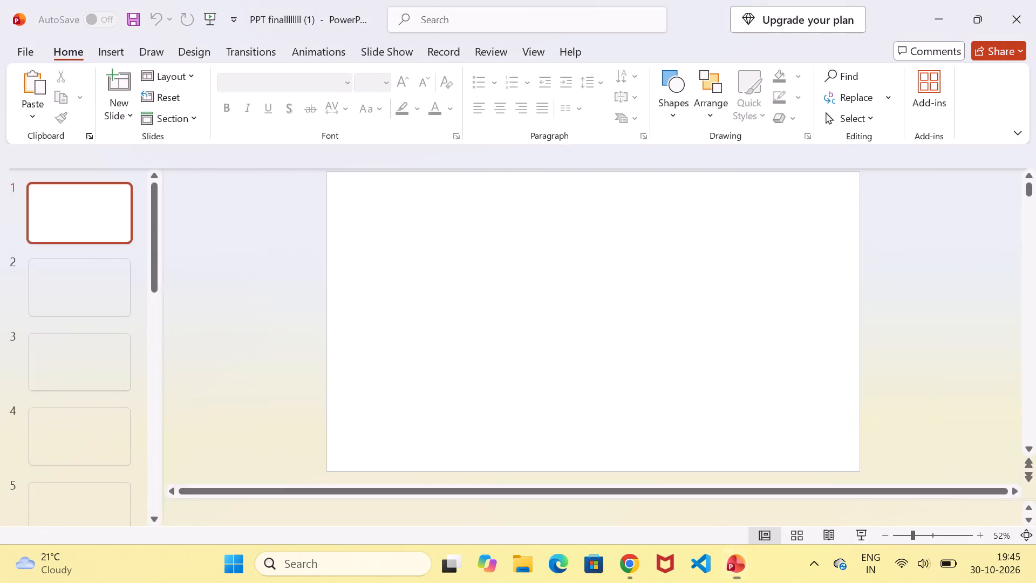
# Select the full training title on slide 1, from "Comparative Performance Evaluation" through "Marshall Stability Method".
pyautogui.moveTo(414, 330); pyautogui.dragTo(618, 349)
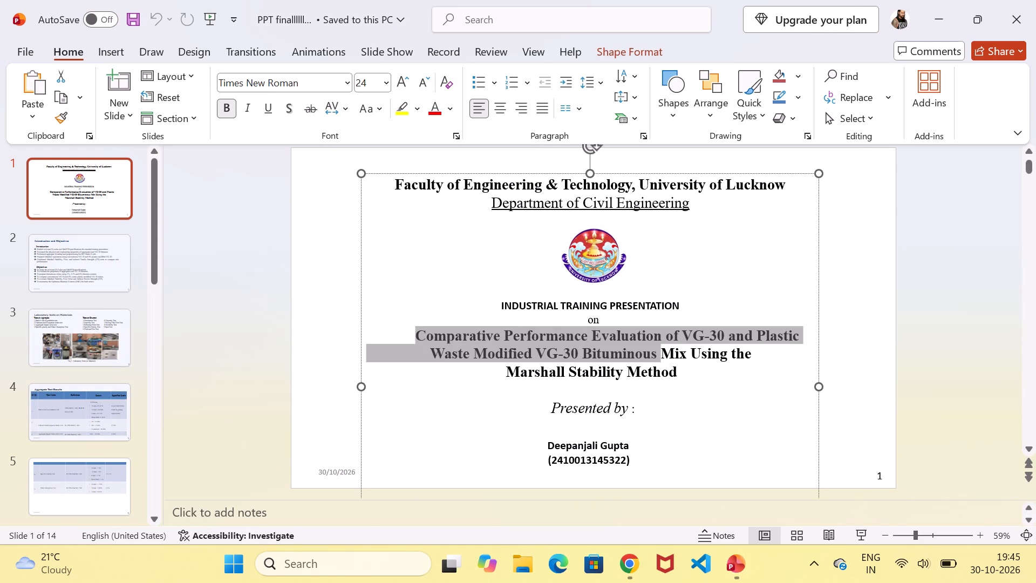
pyautogui.moveTo(618, 349); pyautogui.dragTo(753, 381)
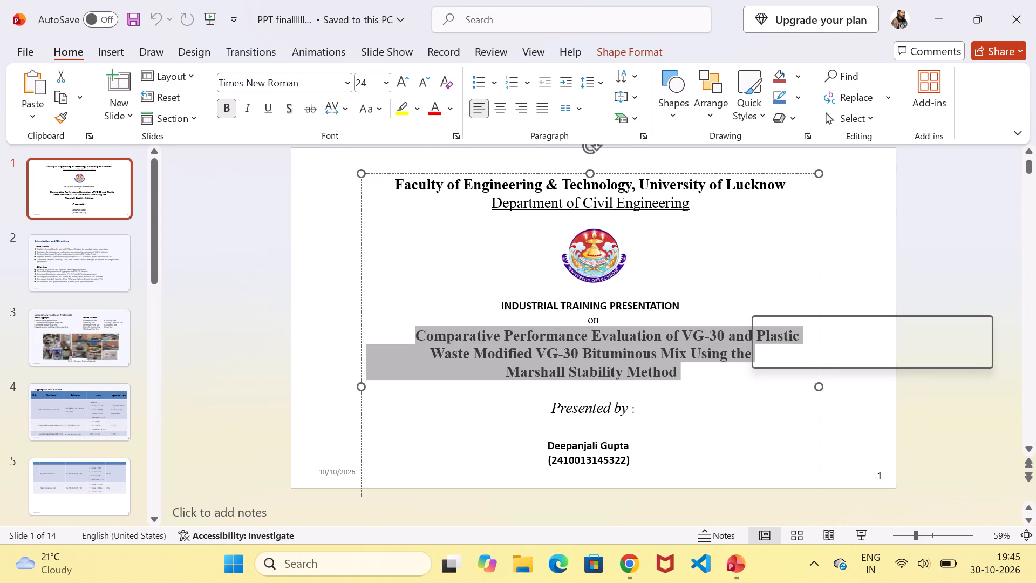
# Delete the selected training title below "on" on slide 1.
pyautogui.press('Delete')
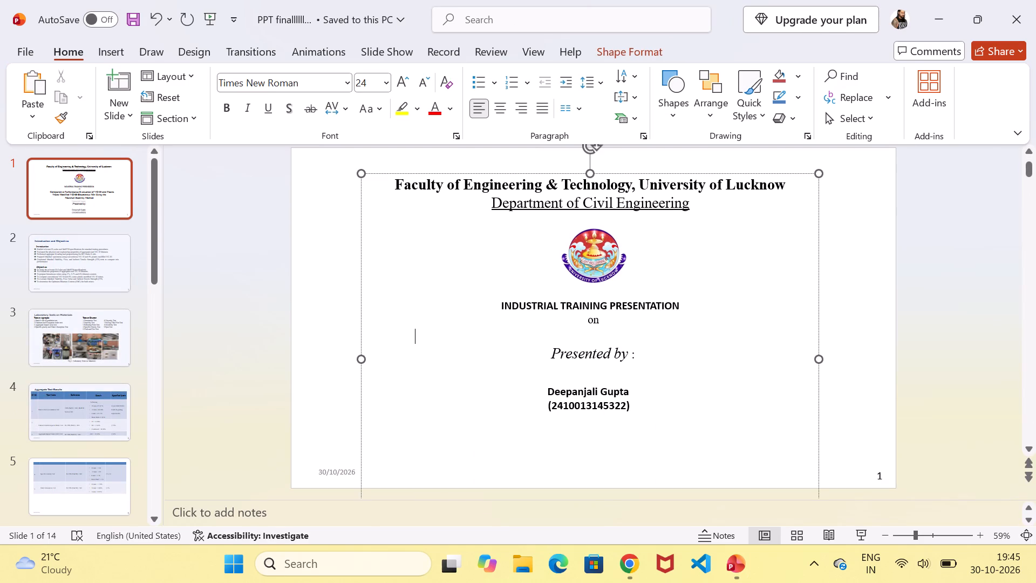
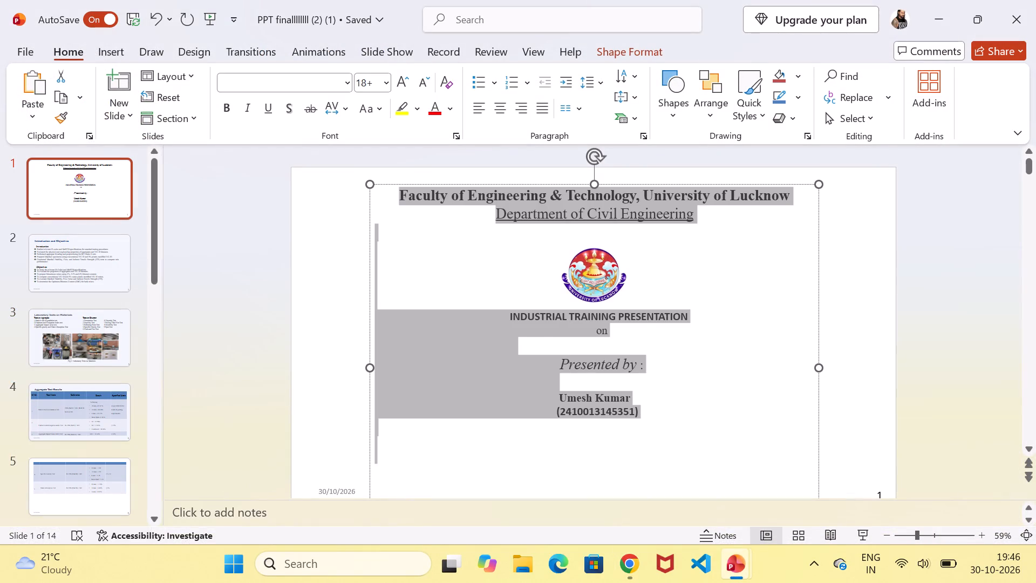
# Undo the deletion of the training title below "on" on slide 1.
pyautogui.click(592, 420)
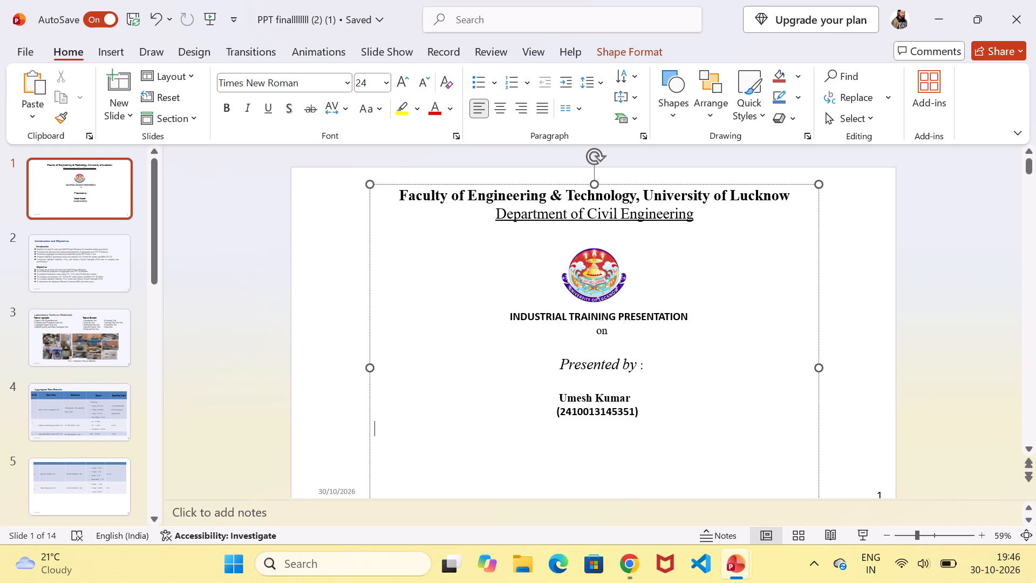
pyautogui.hotkey('ctrl', 'z')
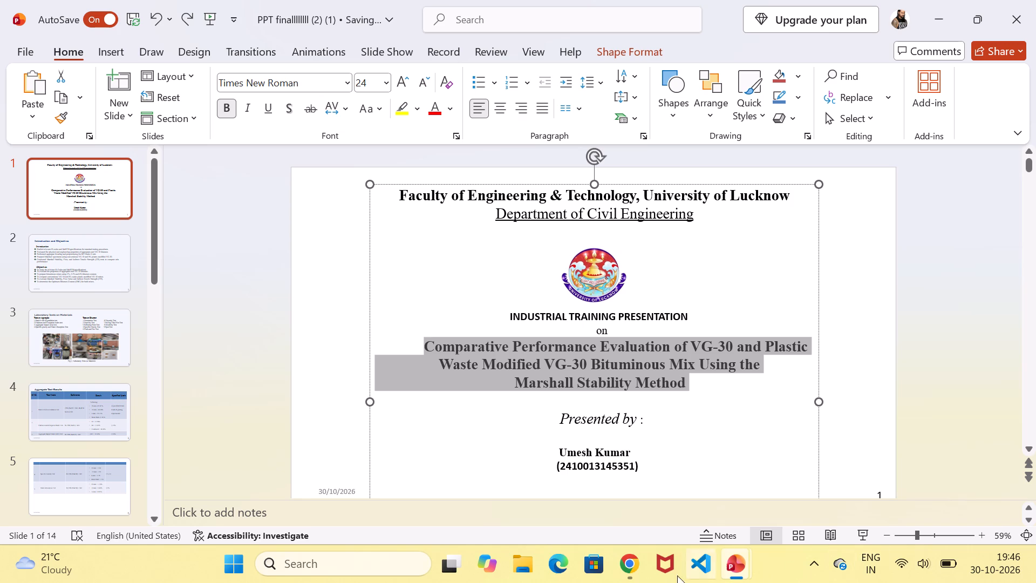
# Switch to File Explorer and open a window on its Home view.
pyautogui.click(527, 561)
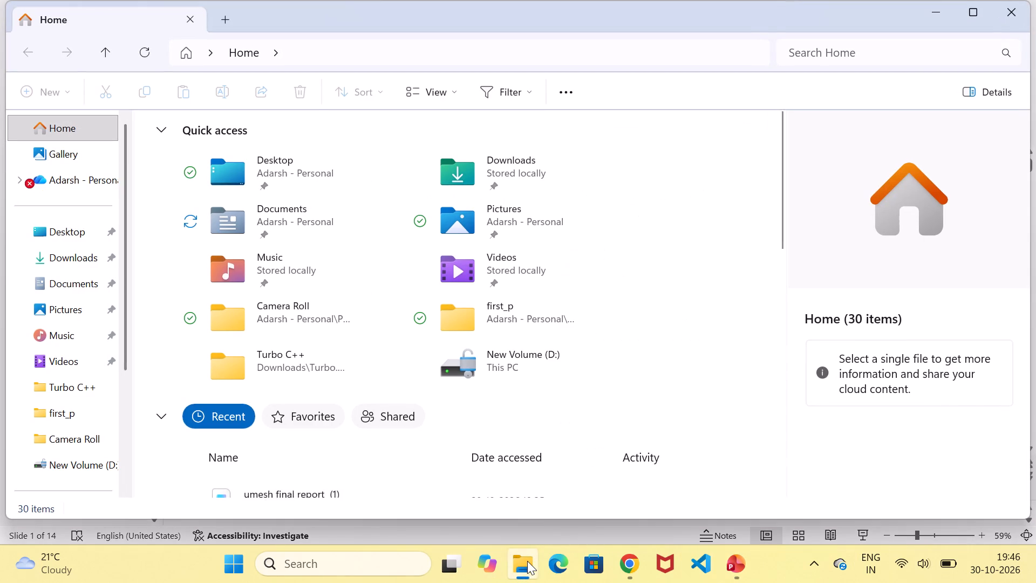
# Open the "umesh final report" Word document from the Downloads folder.
pyautogui.click(79, 257)
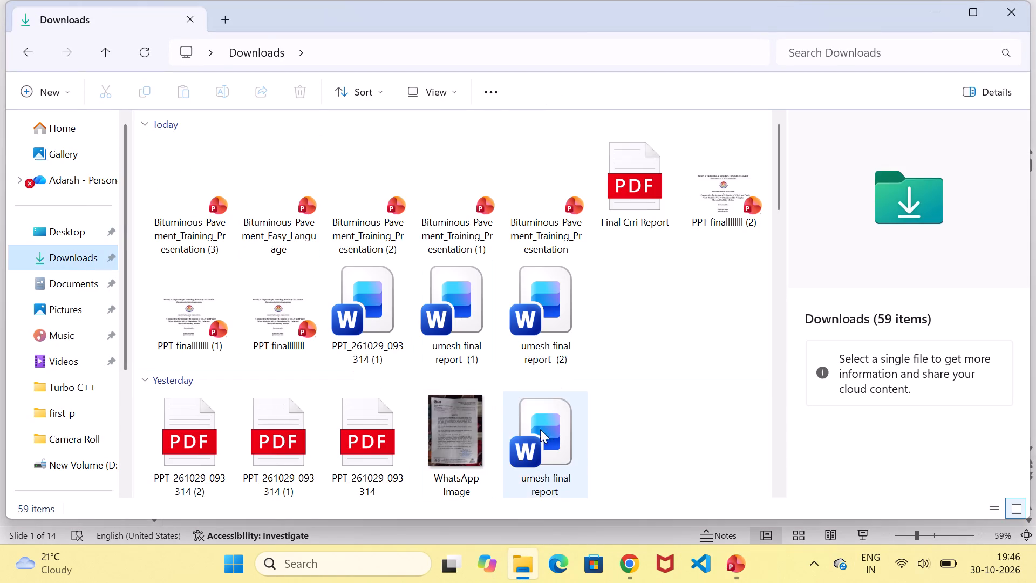
pyautogui.doubleClick(557, 438)
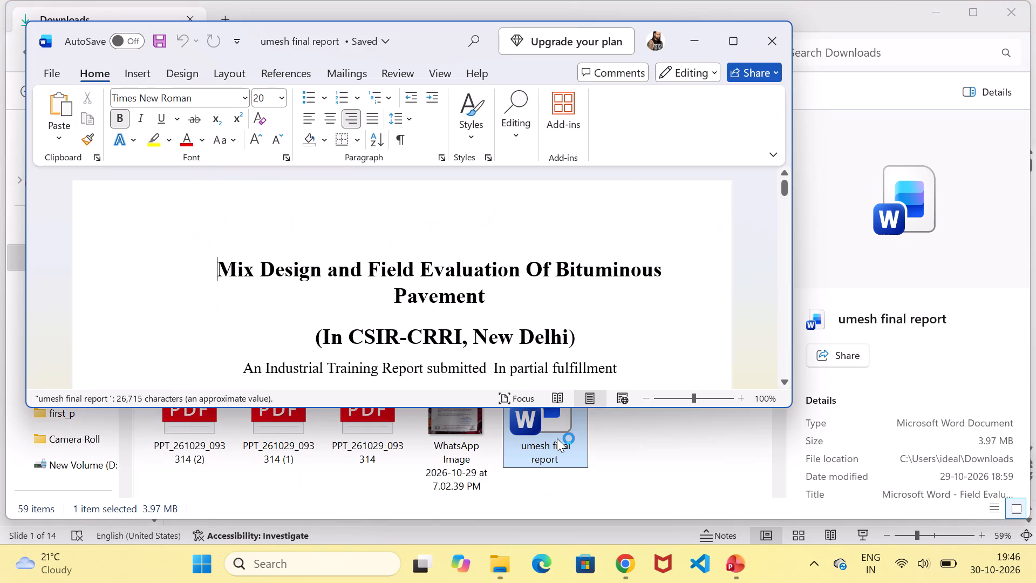
# Copy the report title "Mix Design and Field Evaluation Of Bituminous Pavement" from the document's cover page.
pyautogui.scroll(-1, 462, 286)
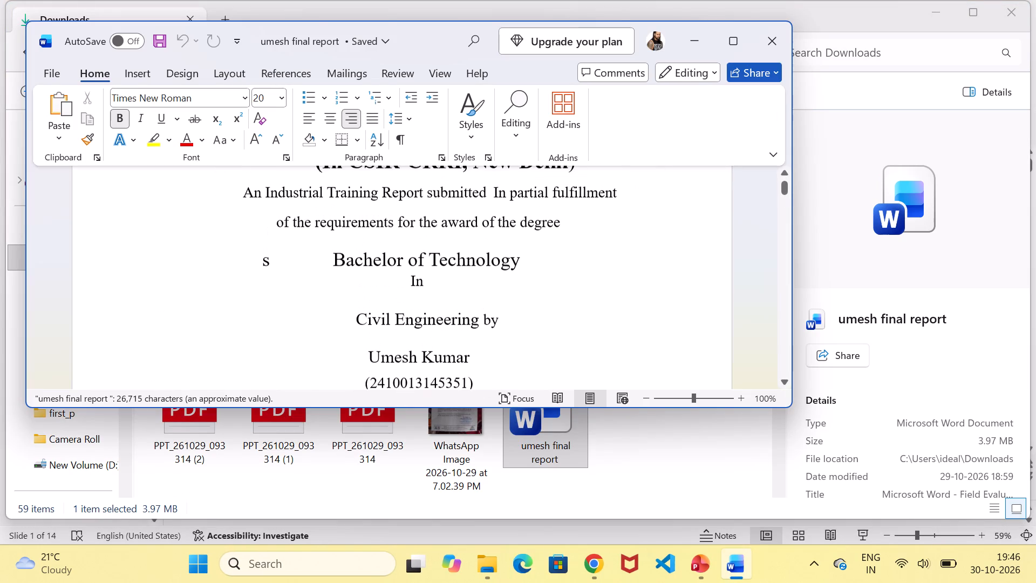
pyautogui.click(462, 256)
pyautogui.scroll(-1, 462, 256)
pyautogui.scroll(1, 462, 256)
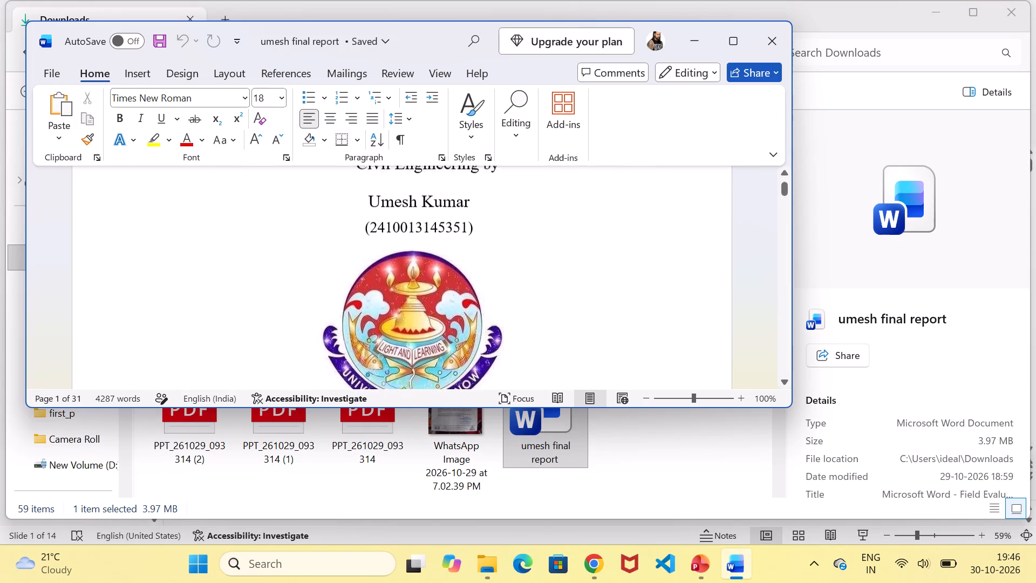
pyautogui.scroll(2, 462, 256)
pyautogui.scroll(-1, 462, 256)
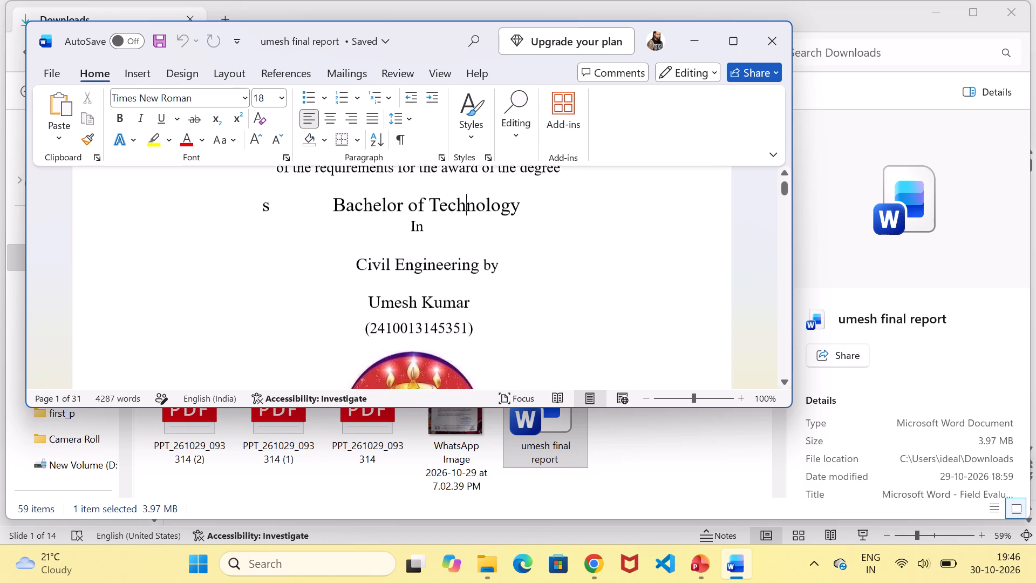
pyautogui.scroll(-1, 462, 256)
pyautogui.scroll(1, 462, 256)
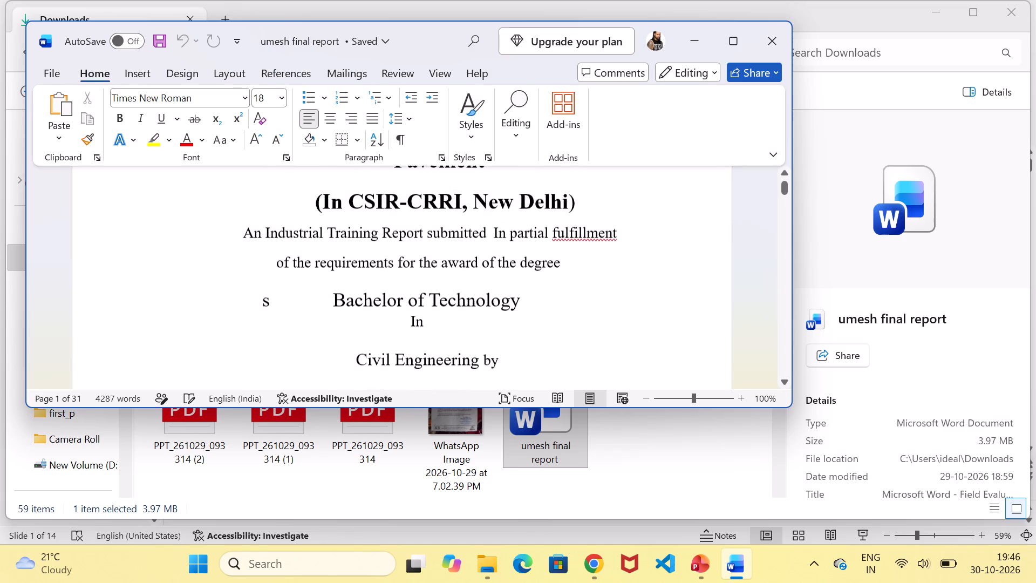
pyautogui.scroll(1, 462, 256)
pyautogui.scroll(-1, 462, 256)
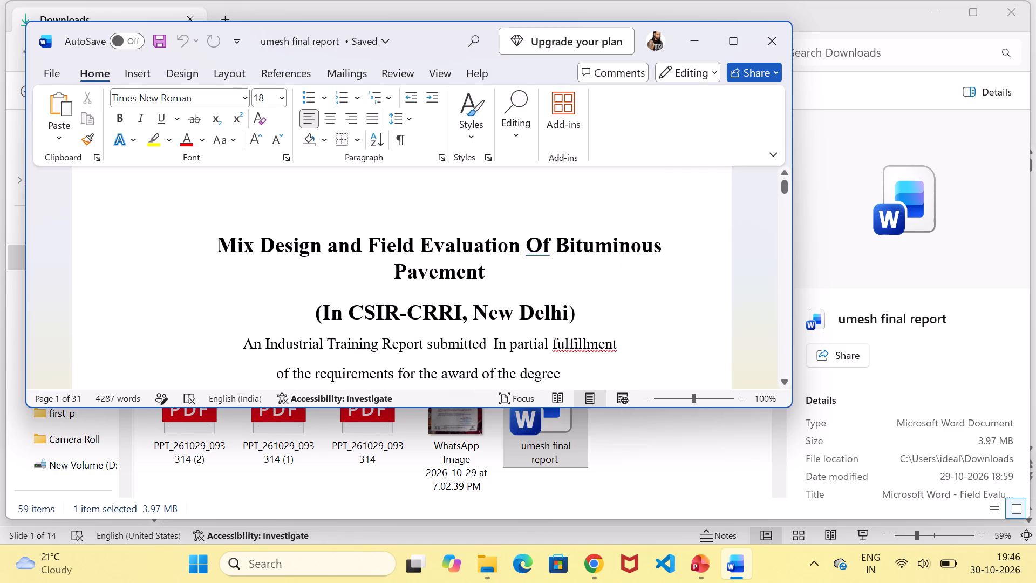
pyautogui.moveTo(207, 243); pyautogui.dragTo(780, 276)
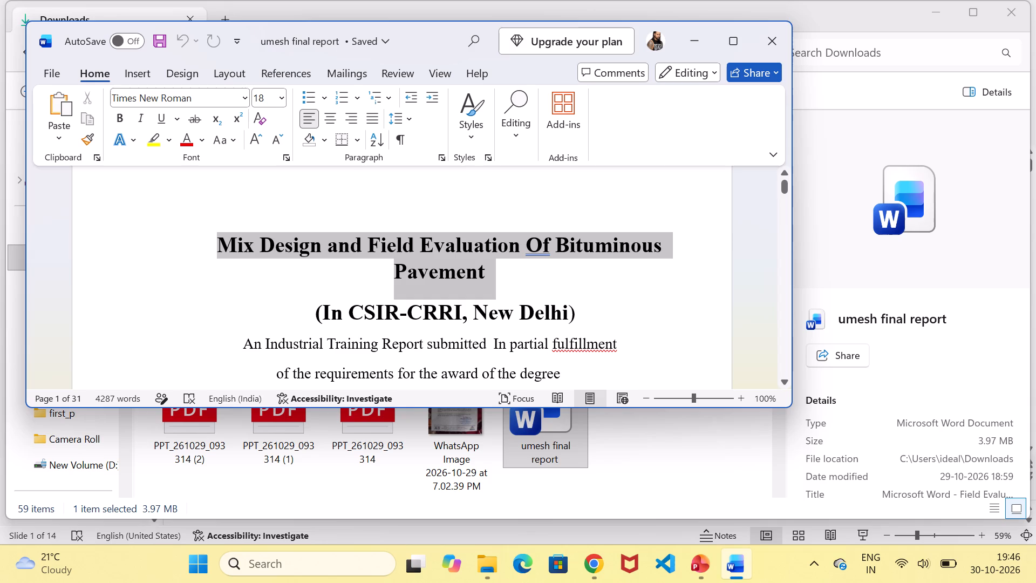
pyautogui.moveTo(780, 276); pyautogui.dragTo(701, 293)
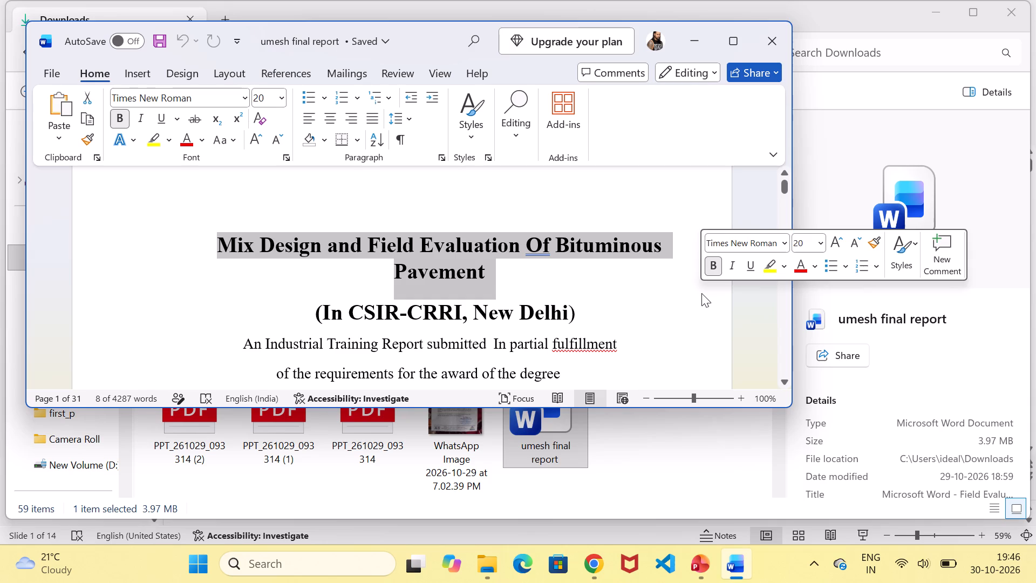
pyautogui.hotkey('ctrl', 'c')
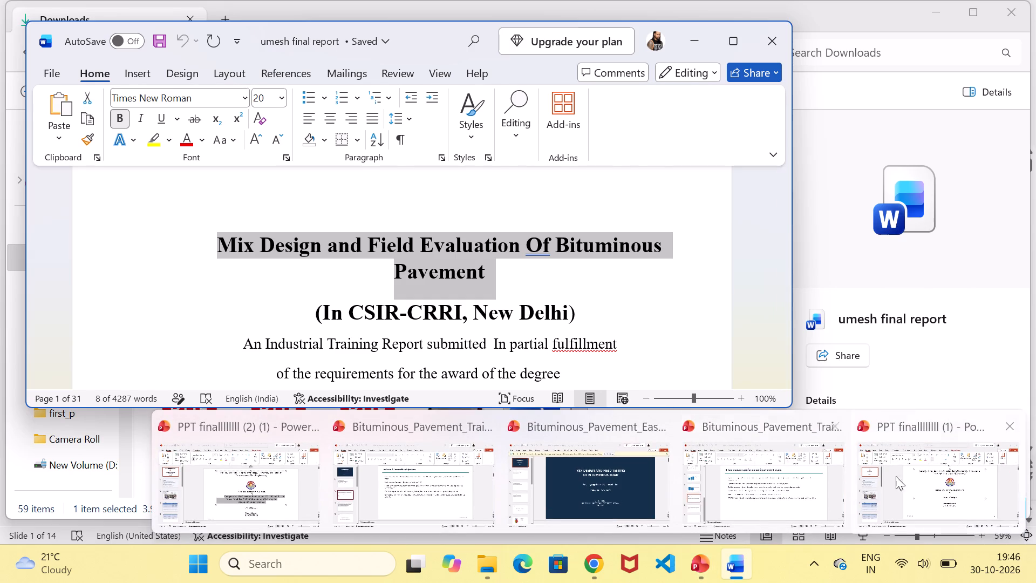
# Switch to the "PPT finalllllll (1)" presentation in PowerPoint and paste the copied title below "on" on slide 1.
pyautogui.click(955, 466)
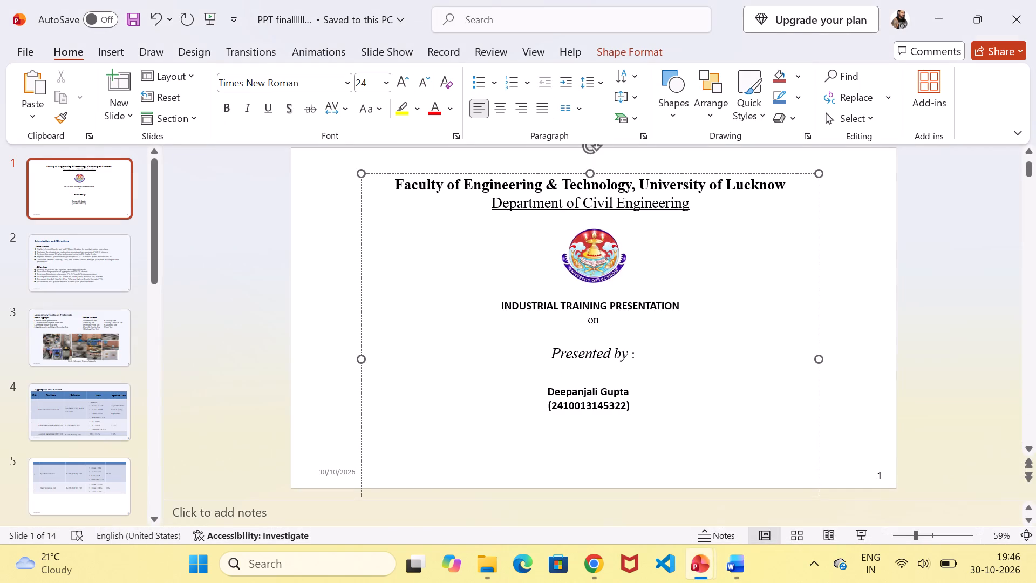
pyautogui.hotkey('ctrl', 'v')
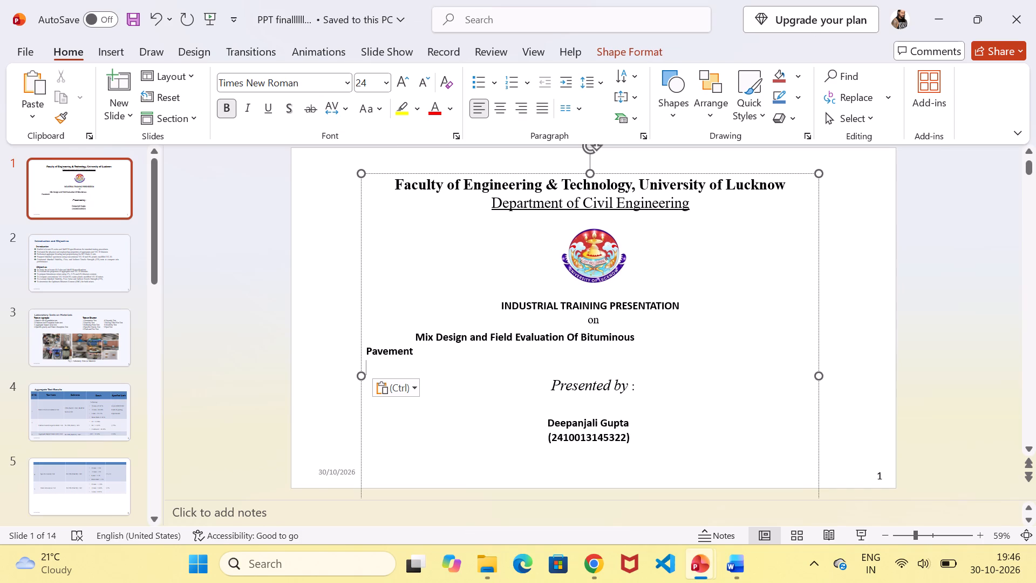
pyautogui.click(521, 396)
# Set the font size of the pasted training title on slide 1 to 24.
pyautogui.moveTo(411, 336); pyautogui.dragTo(632, 350)
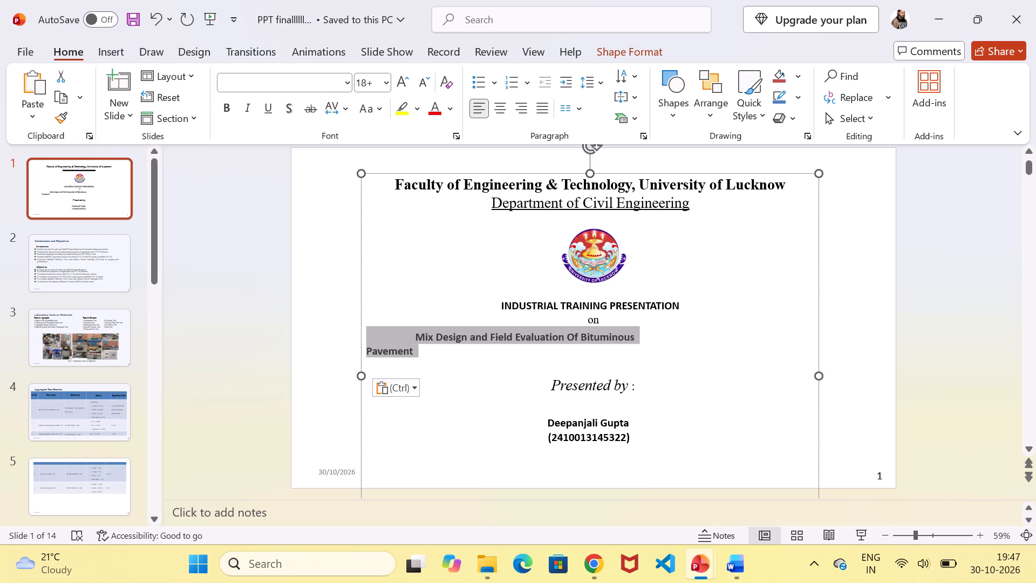
pyautogui.moveTo(632, 350); pyautogui.dragTo(646, 351)
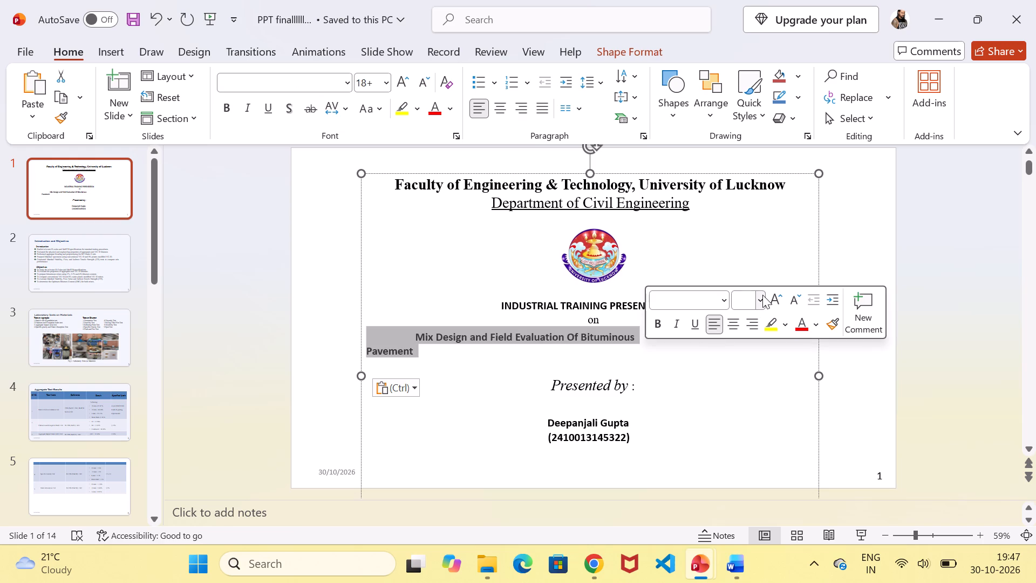
pyautogui.click(762, 295)
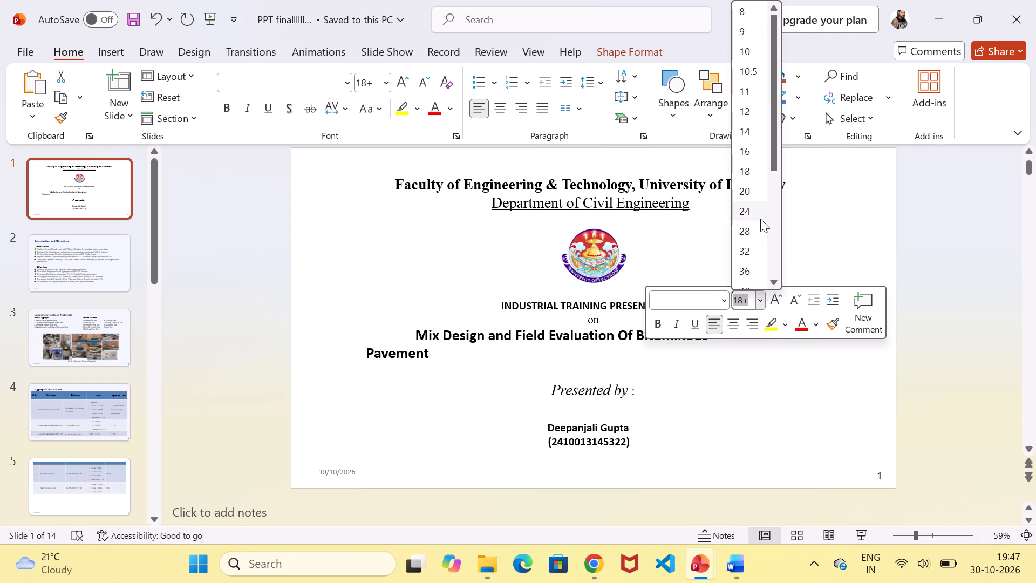
pyautogui.click(760, 219)
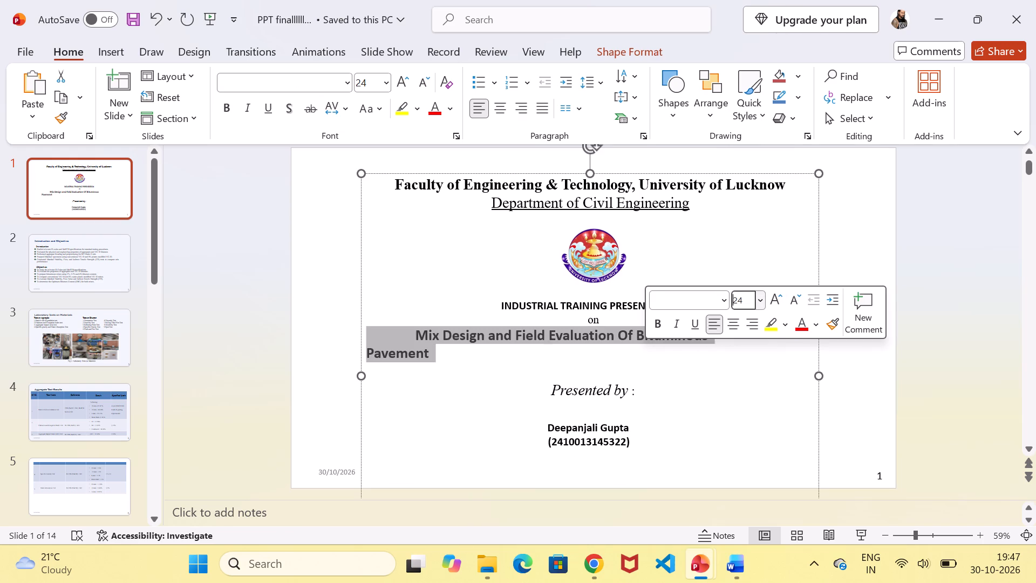
pyautogui.click(526, 354)
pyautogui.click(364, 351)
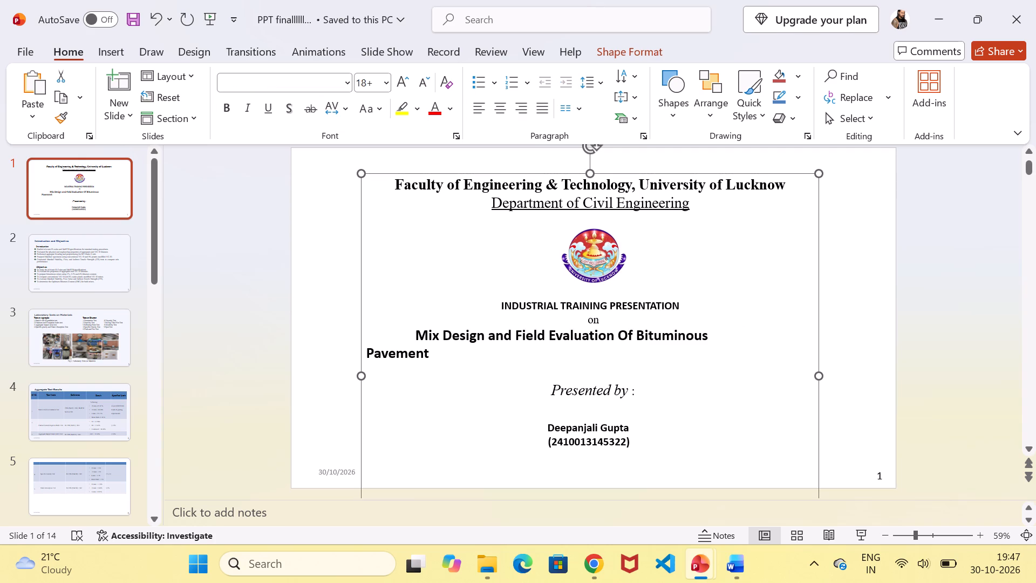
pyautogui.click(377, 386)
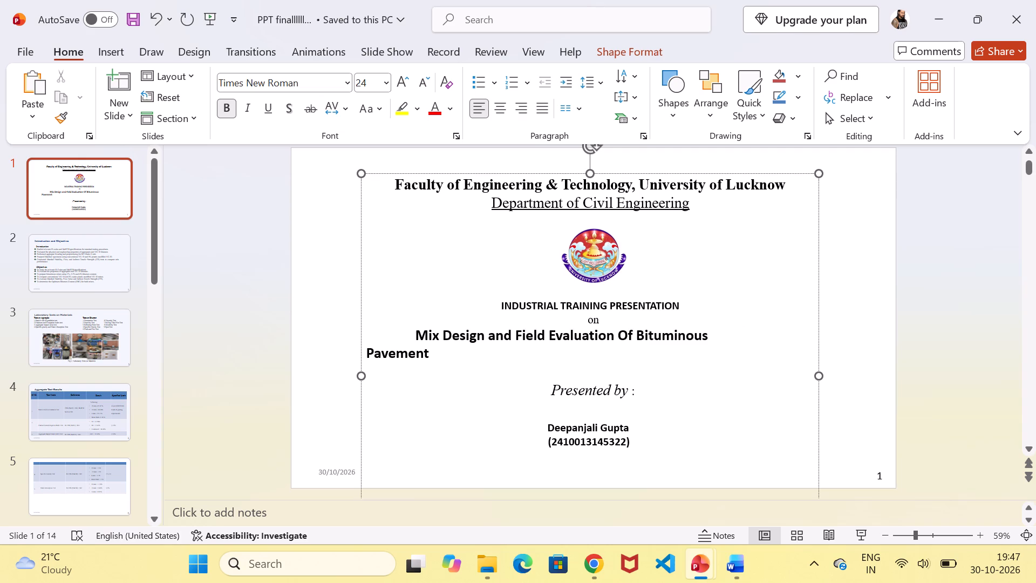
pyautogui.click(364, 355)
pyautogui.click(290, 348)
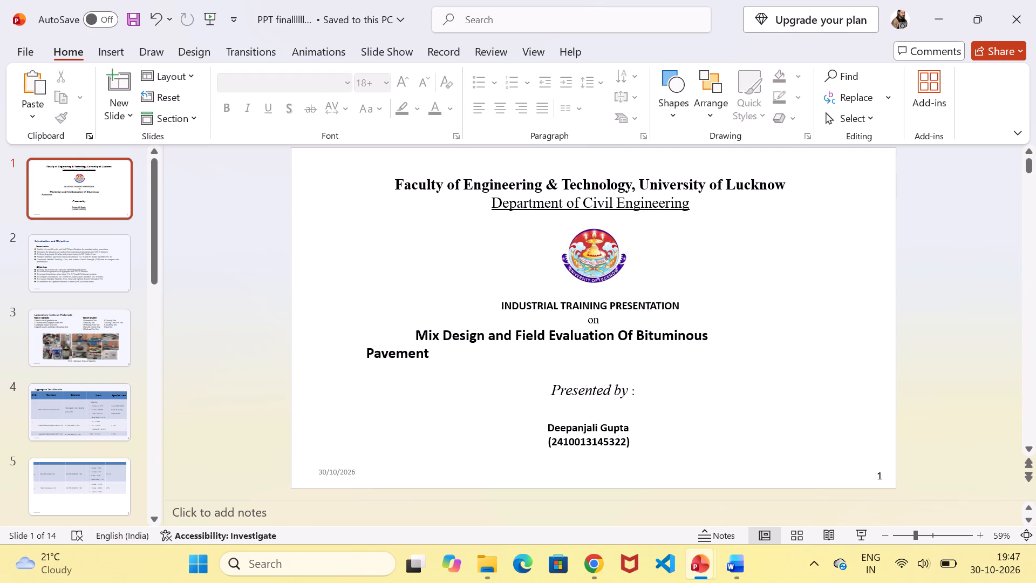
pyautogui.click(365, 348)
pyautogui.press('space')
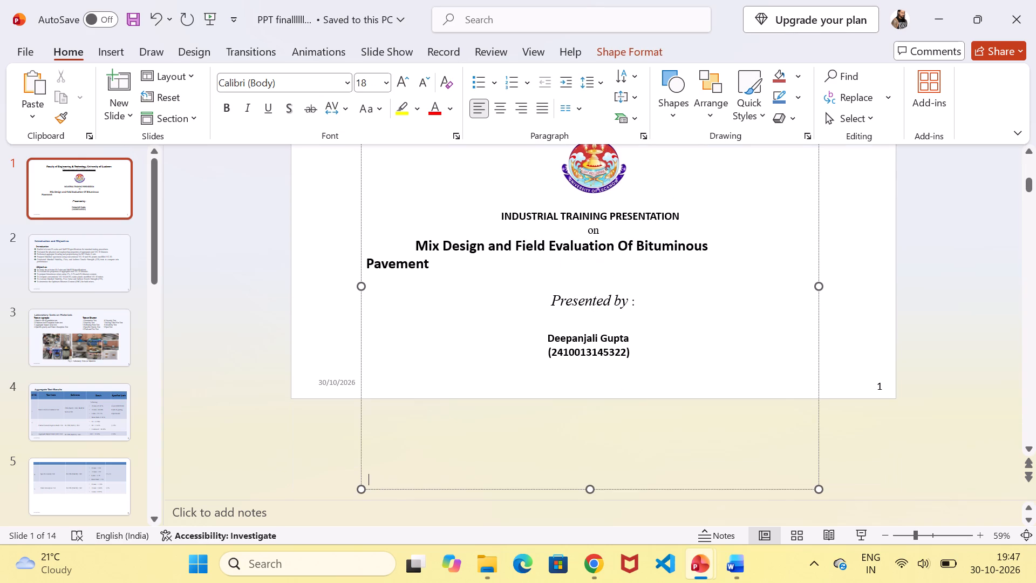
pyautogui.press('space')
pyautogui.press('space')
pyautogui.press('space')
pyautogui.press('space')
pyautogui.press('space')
# Indent the word "Pavement" with spaces so it sits centred beneath the first line of the title.
pyautogui.click(367, 257)
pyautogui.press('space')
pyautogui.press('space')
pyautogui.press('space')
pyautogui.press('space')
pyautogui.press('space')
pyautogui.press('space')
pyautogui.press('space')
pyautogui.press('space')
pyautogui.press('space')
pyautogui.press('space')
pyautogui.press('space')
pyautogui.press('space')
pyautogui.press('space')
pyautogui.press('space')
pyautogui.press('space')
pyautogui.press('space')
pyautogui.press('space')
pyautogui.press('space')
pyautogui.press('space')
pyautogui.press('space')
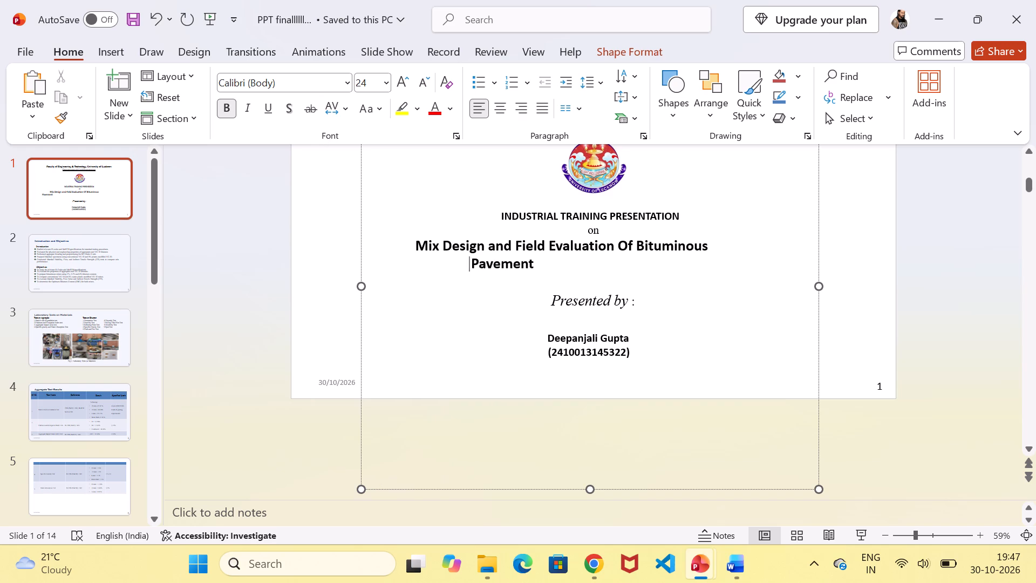
pyautogui.press('BackSpace')
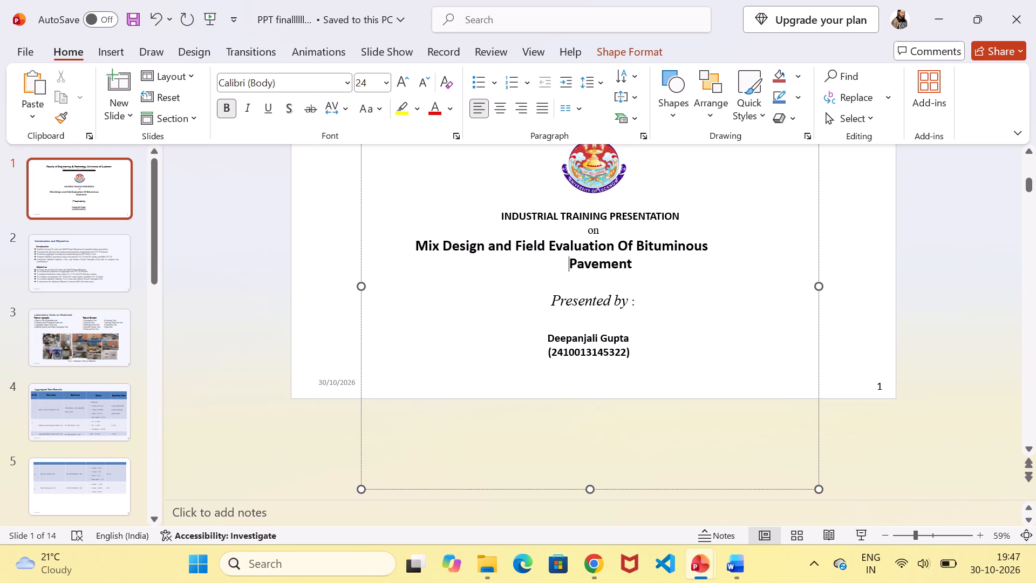
pyautogui.press('BackSpace')
pyautogui.press('BackSpace')
pyautogui.press('BackSpace')
pyautogui.press('BackSpace')
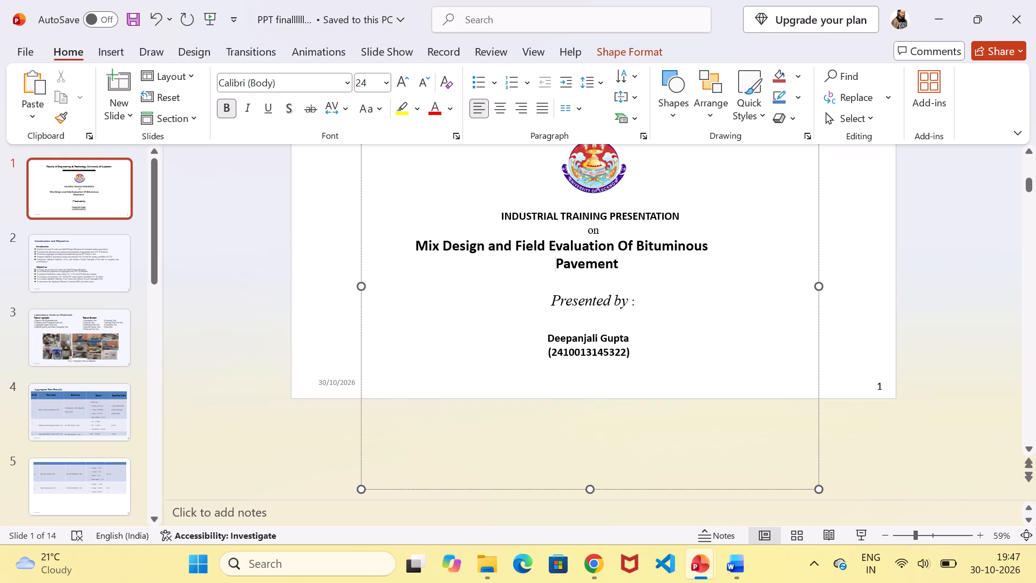
# Add ten spaces before "Mix Design" to centre the title's first line under "on".
pyautogui.click(414, 242)
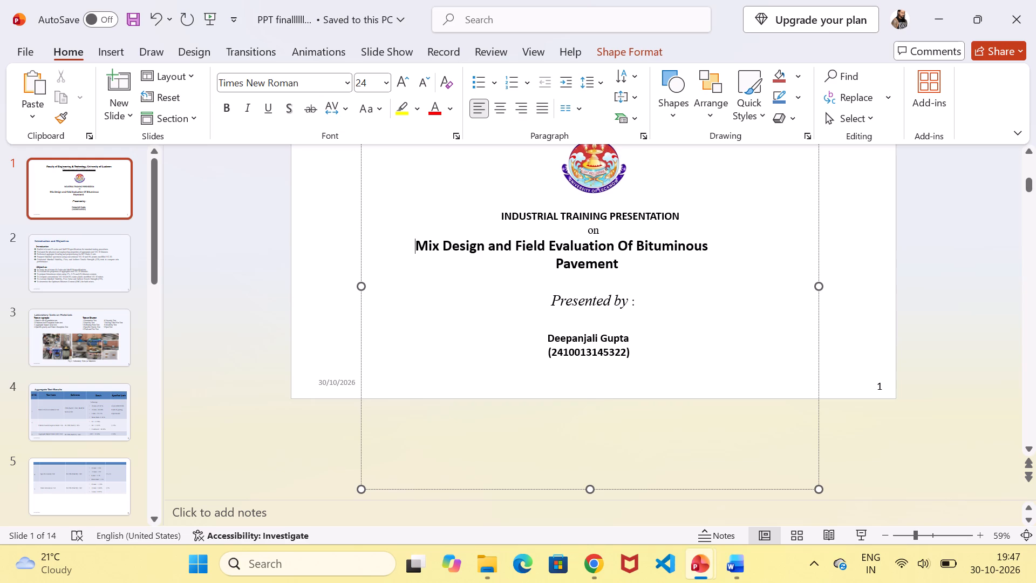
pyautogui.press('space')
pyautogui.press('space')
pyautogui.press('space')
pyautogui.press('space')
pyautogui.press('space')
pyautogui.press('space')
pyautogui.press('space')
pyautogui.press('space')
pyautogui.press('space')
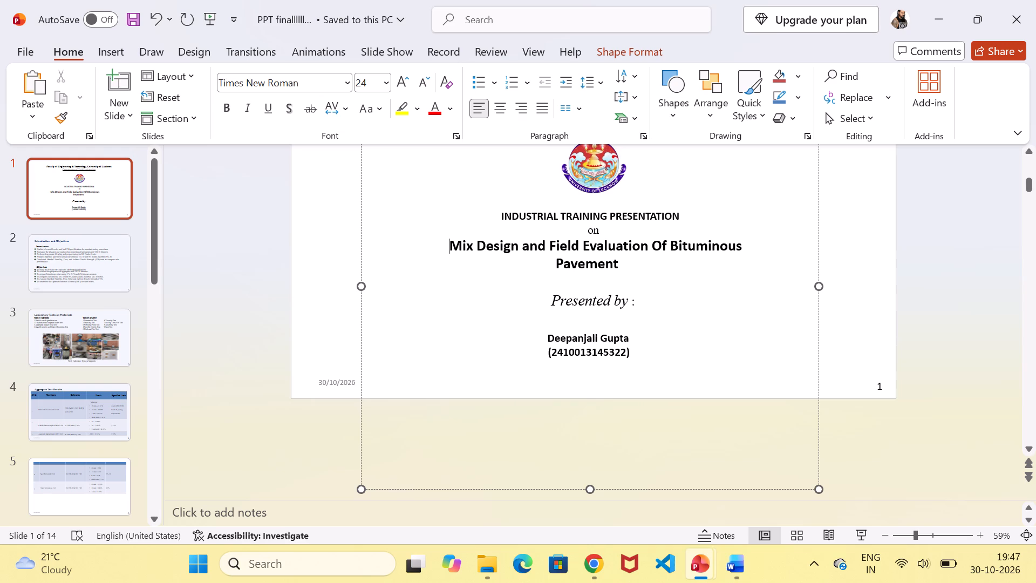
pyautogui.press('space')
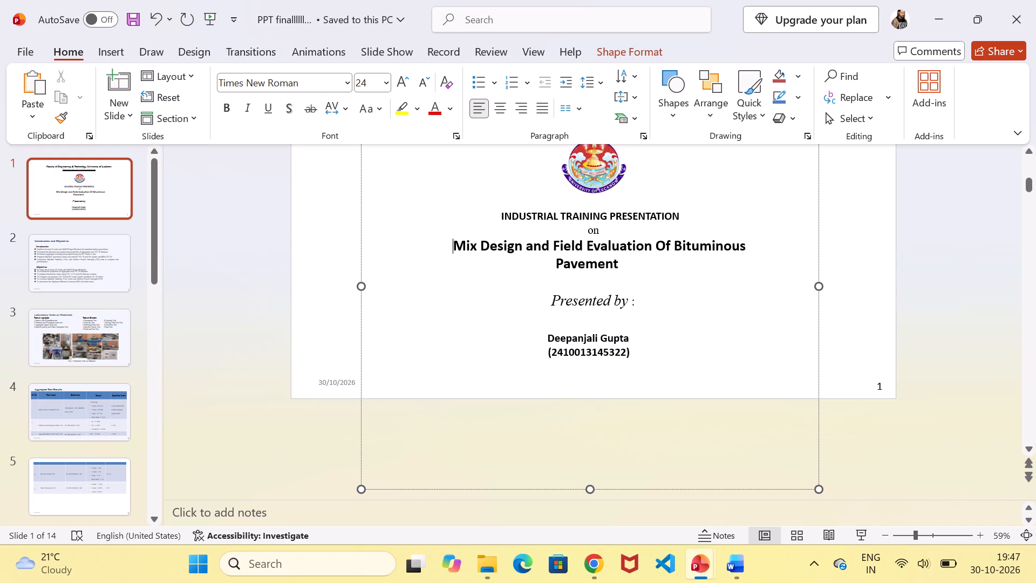
# Add one space before "Pavement" to realign it with the title line above.
pyautogui.click(552, 265)
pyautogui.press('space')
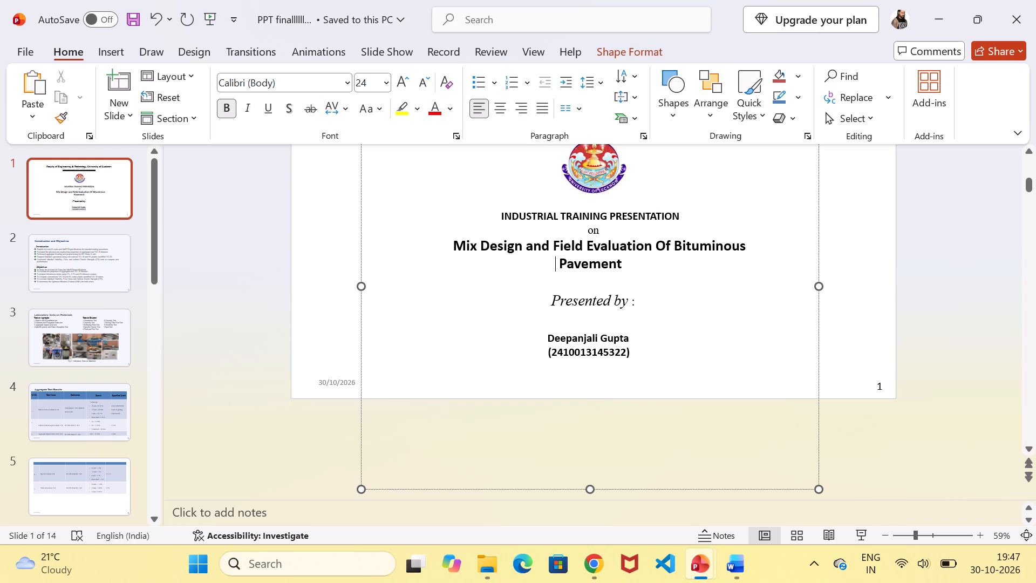
# Delete seven surplus spaces from the blank line between the title and "Presented by".
pyautogui.click(542, 287)
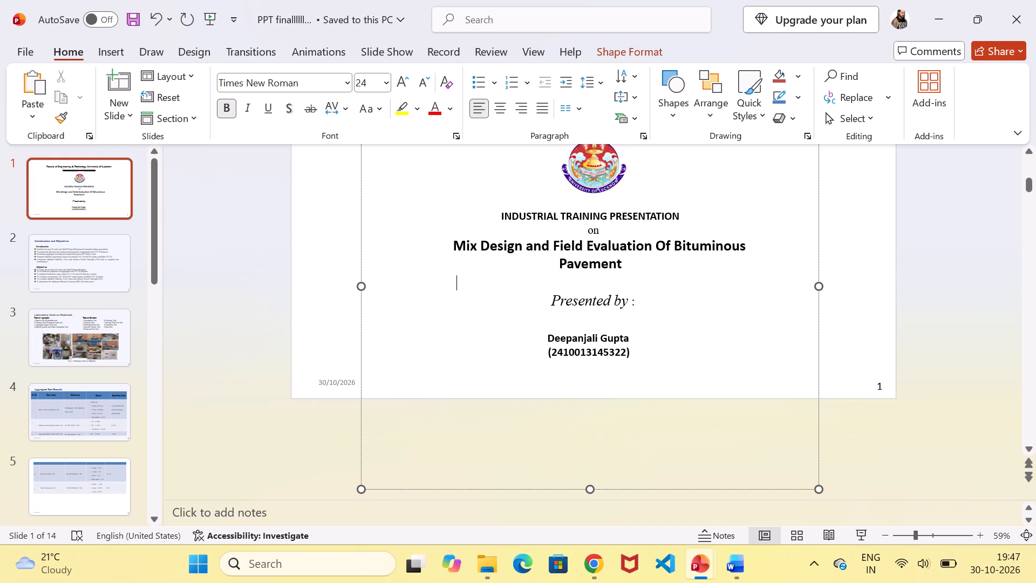
pyautogui.click(542, 287)
pyautogui.press('BackSpace')
pyautogui.press('BackSpace')
pyautogui.press('BackSpace')
pyautogui.press('BackSpace')
pyautogui.press('BackSpace')
pyautogui.press('BackSpace')
pyautogui.press('BackSpace')
# Remove one space before "Presented by" to shift it slightly towards the slide's left edge.
pyautogui.click(541, 303)
pyautogui.press('BackSpace')
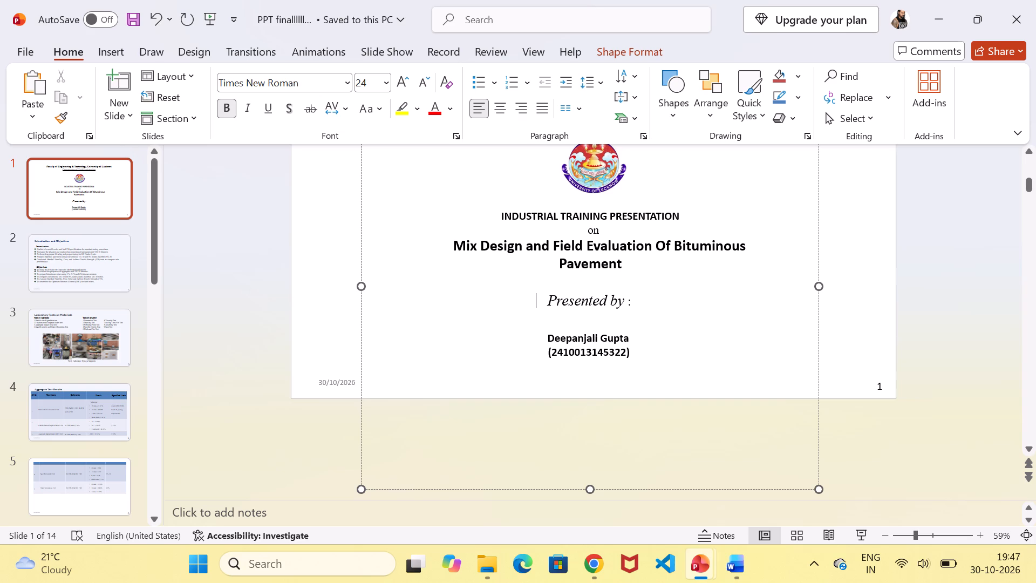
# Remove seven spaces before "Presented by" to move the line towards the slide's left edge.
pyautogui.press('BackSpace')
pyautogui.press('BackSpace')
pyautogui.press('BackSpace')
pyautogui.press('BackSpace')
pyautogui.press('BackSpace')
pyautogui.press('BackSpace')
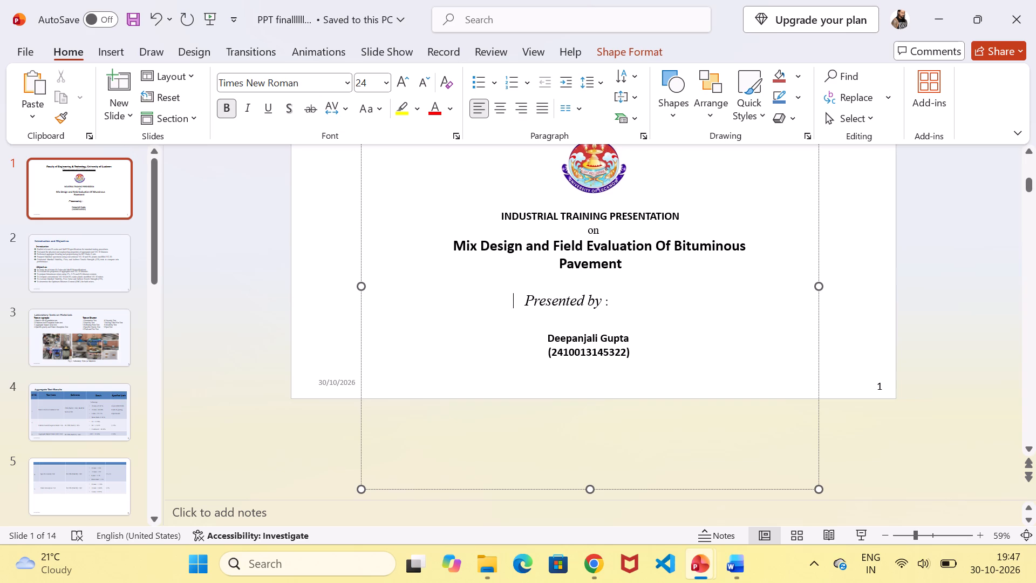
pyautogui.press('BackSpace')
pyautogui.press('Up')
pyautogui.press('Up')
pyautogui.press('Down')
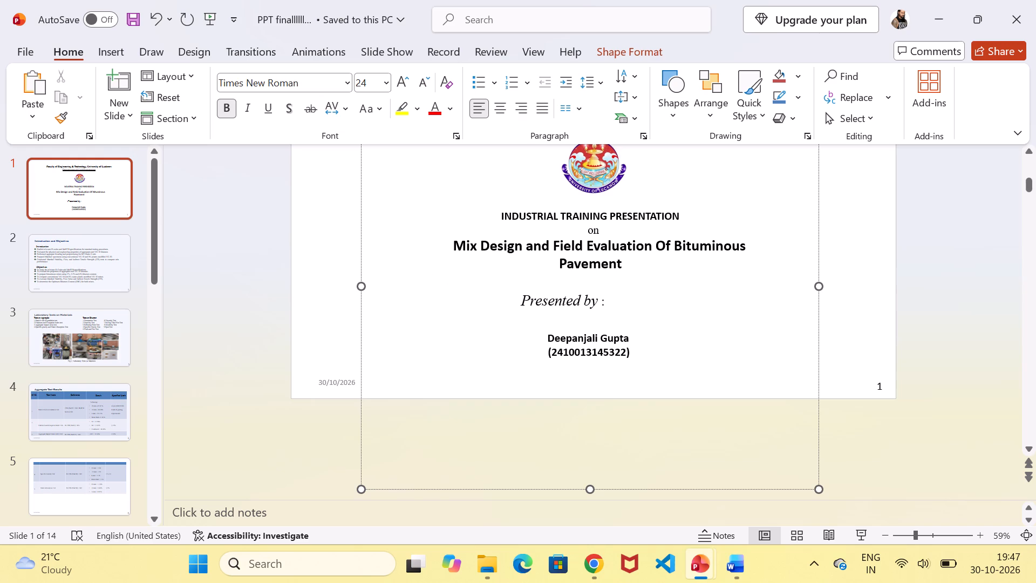
# Add eight spaces before "Presented by" to centre it under "Pavement".
pyautogui.click(512, 296)
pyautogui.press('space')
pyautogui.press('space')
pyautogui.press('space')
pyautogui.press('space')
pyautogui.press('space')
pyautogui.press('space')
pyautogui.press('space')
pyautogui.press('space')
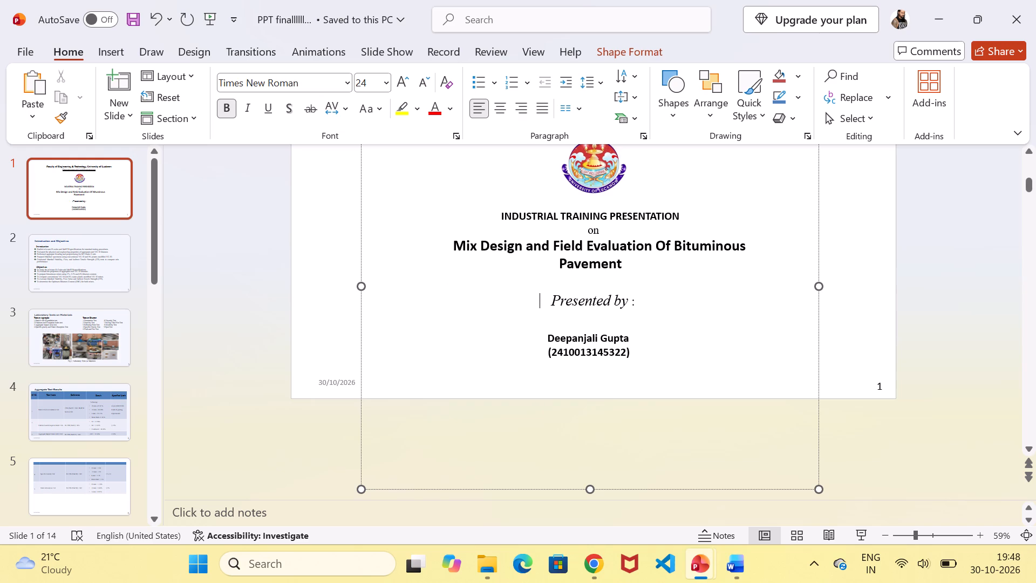
# Delete the blank line and its spaces between "Presented by" and the presenter's name.
pyautogui.click(550, 311)
pyautogui.press('BackSpace')
pyautogui.press('BackSpace')
pyautogui.press('BackSpace')
pyautogui.press('BackSpace')
pyautogui.press('BackSpace')
pyautogui.press('BackSpace')
pyautogui.press('BackSpace')
pyautogui.press('BackSpace')
pyautogui.press('BackSpace')
pyautogui.press('BackSpace')
pyautogui.press('BackSpace')
pyautogui.press('BackSpace')
pyautogui.press('BackSpace')
pyautogui.press('BackSpace')
pyautogui.press('BackSpace')
pyautogui.press('BackSpace')
pyautogui.press('BackSpace')
pyautogui.press('BackSpace')
pyautogui.press('BackSpace')
pyautogui.press('BackSpace')
pyautogui.press('BackSpace')
pyautogui.press('BackSpace')
pyautogui.press('BackSpace')
pyautogui.press('BackSpace')
pyautogui.press('BackSpace')
pyautogui.press('BackSpace')
pyautogui.press('BackSpace')
pyautogui.press('BackSpace')
pyautogui.press('BackSpace')
pyautogui.press('BackSpace')
pyautogui.press('BackSpace')
pyautogui.press('BackSpace')
pyautogui.press('BackSpace')
pyautogui.press('BackSpace')
pyautogui.press('BackSpace')
pyautogui.press('BackSpace')
pyautogui.press('BackSpace')
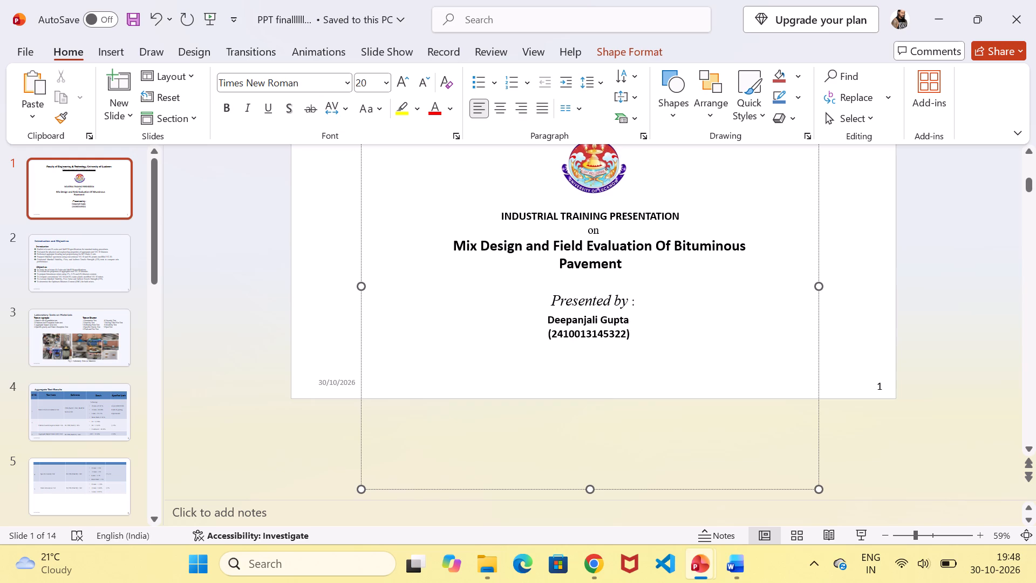
# Replace the presenter's name under "Presented by" with the new presenter's name.
pyautogui.scroll(2, 643, 294)
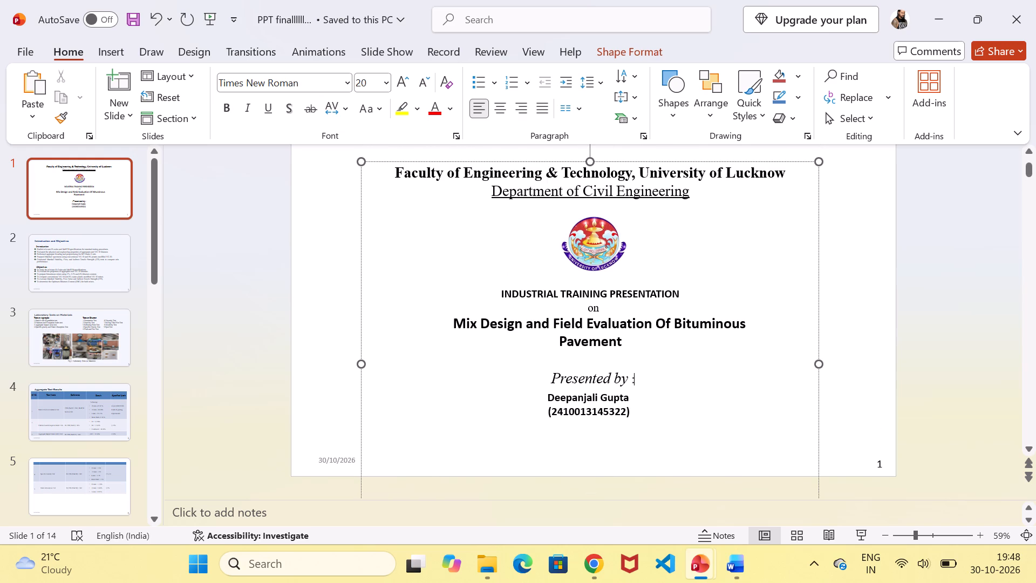
pyautogui.scroll(1, 643, 294)
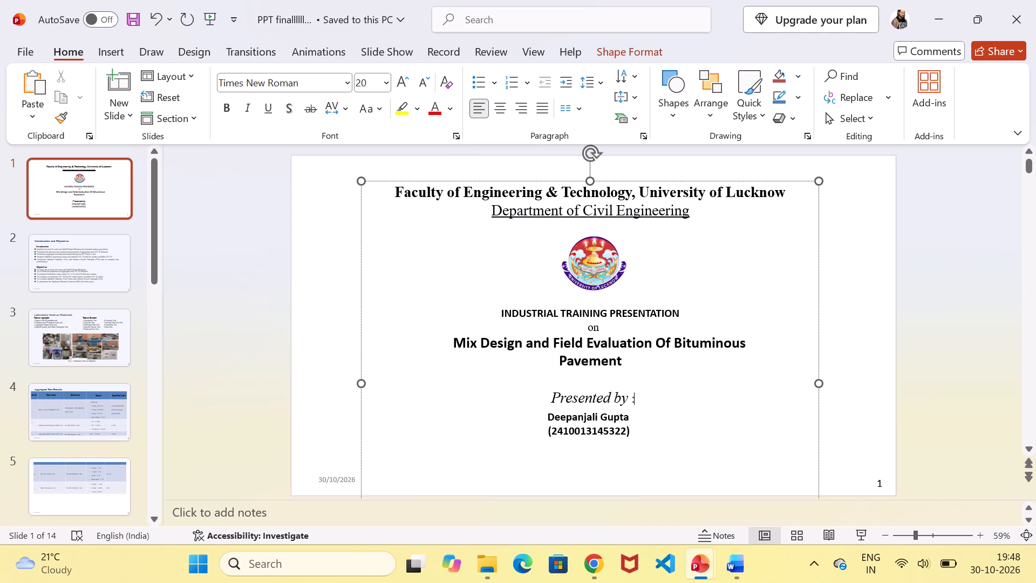
pyautogui.click(633, 416)
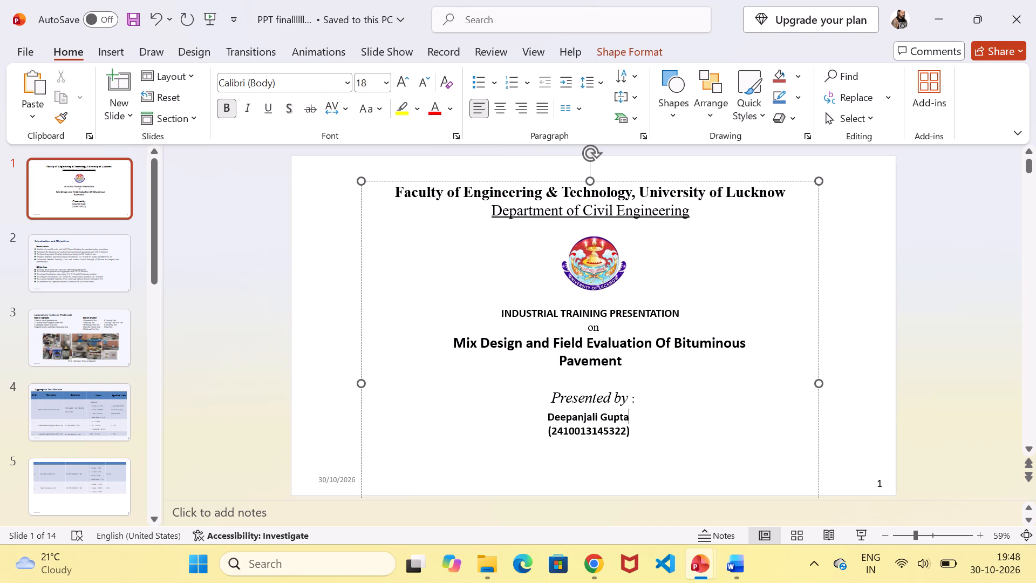
pyautogui.moveTo(633, 416); pyautogui.dragTo(562, 428)
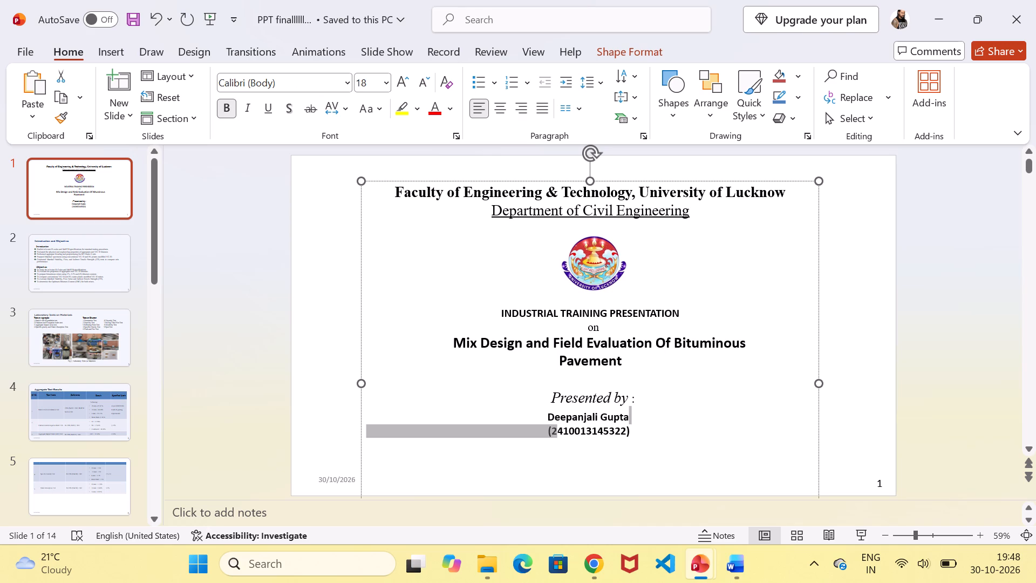
pyautogui.moveTo(562, 428); pyautogui.dragTo(567, 414)
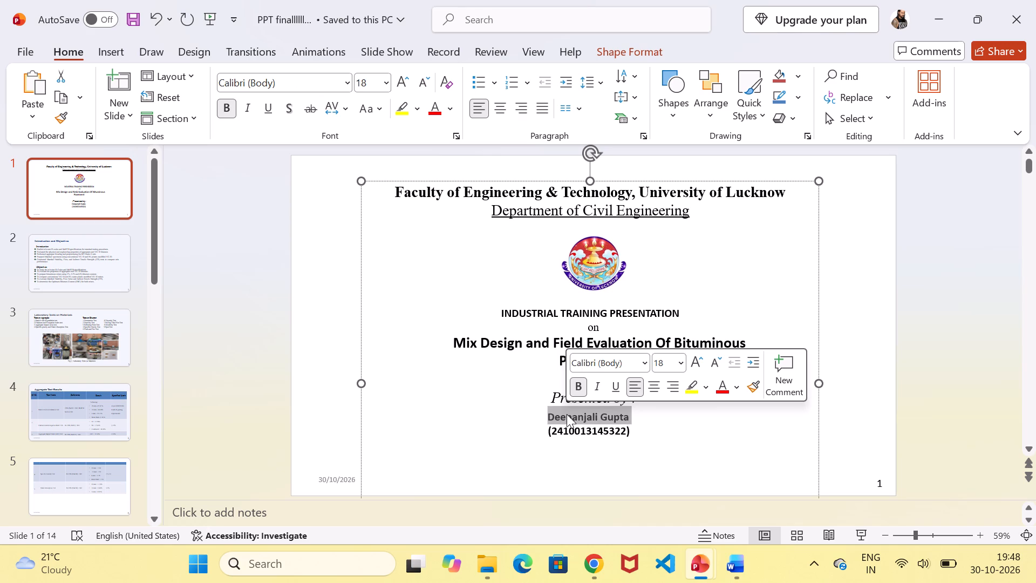
pyautogui.click(567, 414)
pyautogui.moveTo(540, 419); pyautogui.dragTo(642, 420)
pyautogui.press('Delete')
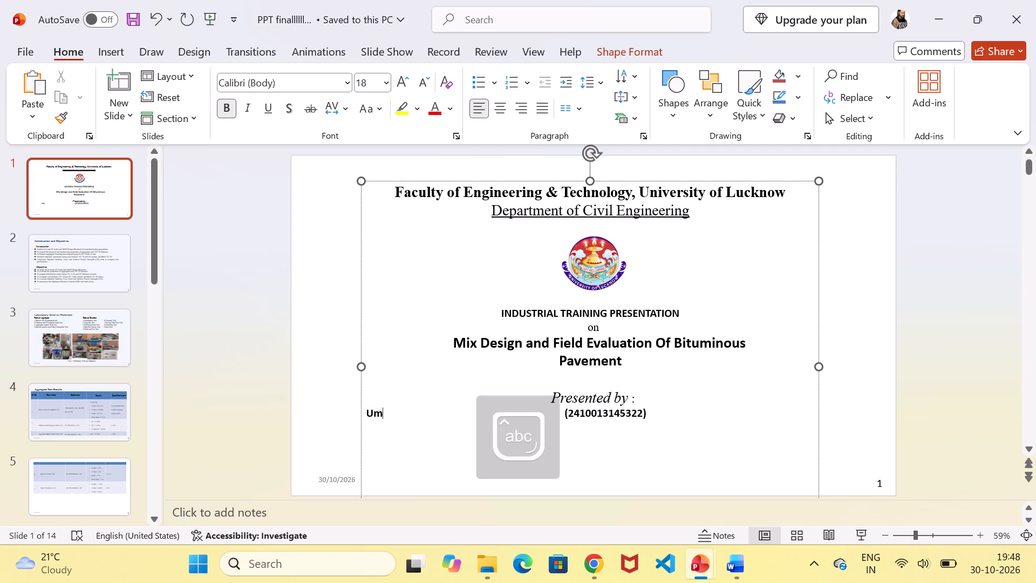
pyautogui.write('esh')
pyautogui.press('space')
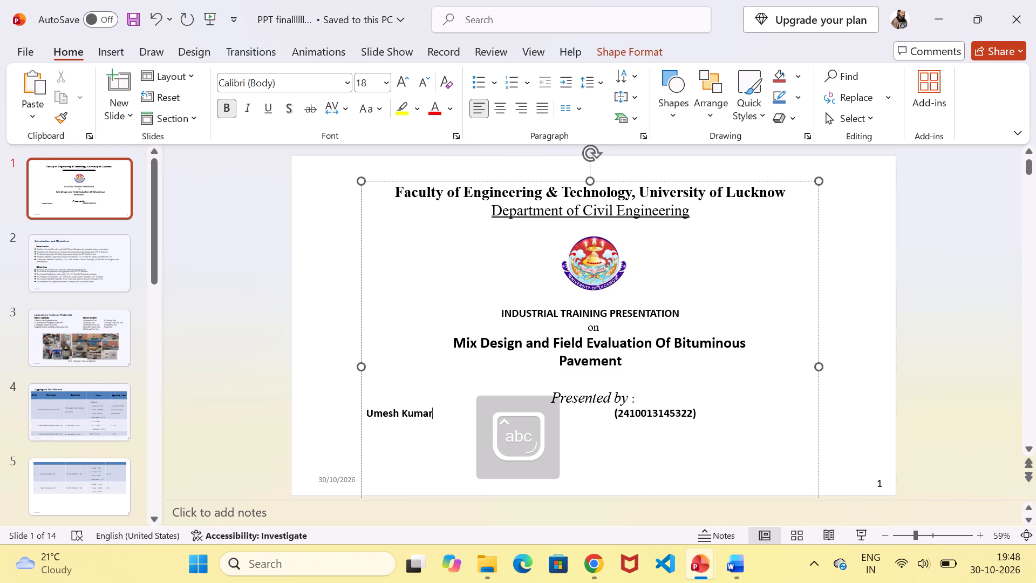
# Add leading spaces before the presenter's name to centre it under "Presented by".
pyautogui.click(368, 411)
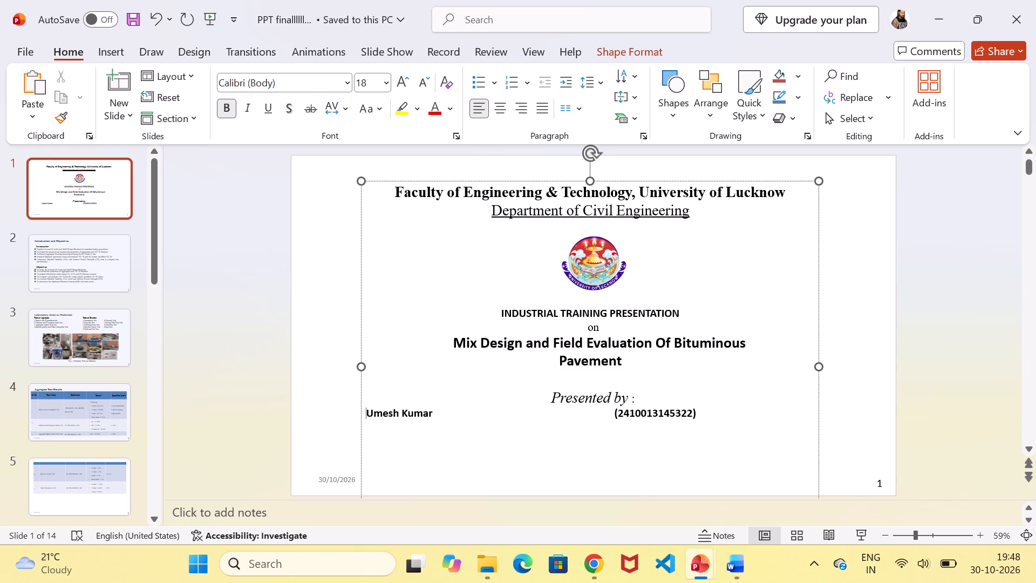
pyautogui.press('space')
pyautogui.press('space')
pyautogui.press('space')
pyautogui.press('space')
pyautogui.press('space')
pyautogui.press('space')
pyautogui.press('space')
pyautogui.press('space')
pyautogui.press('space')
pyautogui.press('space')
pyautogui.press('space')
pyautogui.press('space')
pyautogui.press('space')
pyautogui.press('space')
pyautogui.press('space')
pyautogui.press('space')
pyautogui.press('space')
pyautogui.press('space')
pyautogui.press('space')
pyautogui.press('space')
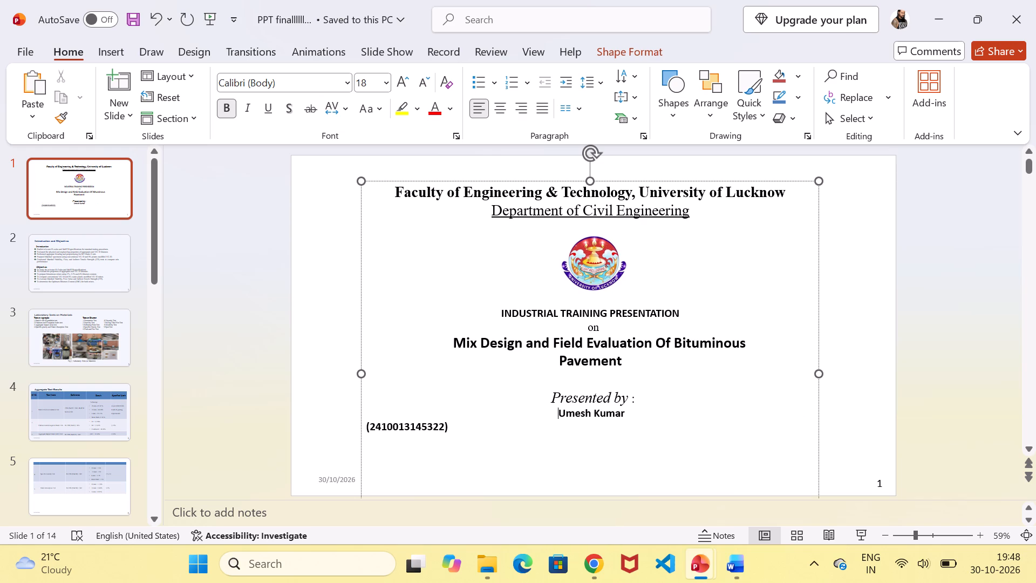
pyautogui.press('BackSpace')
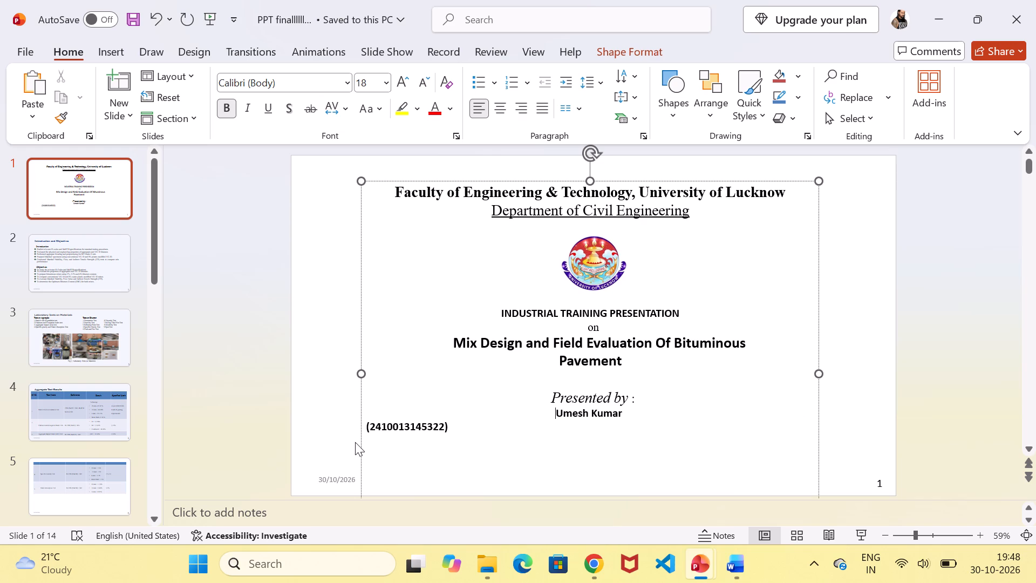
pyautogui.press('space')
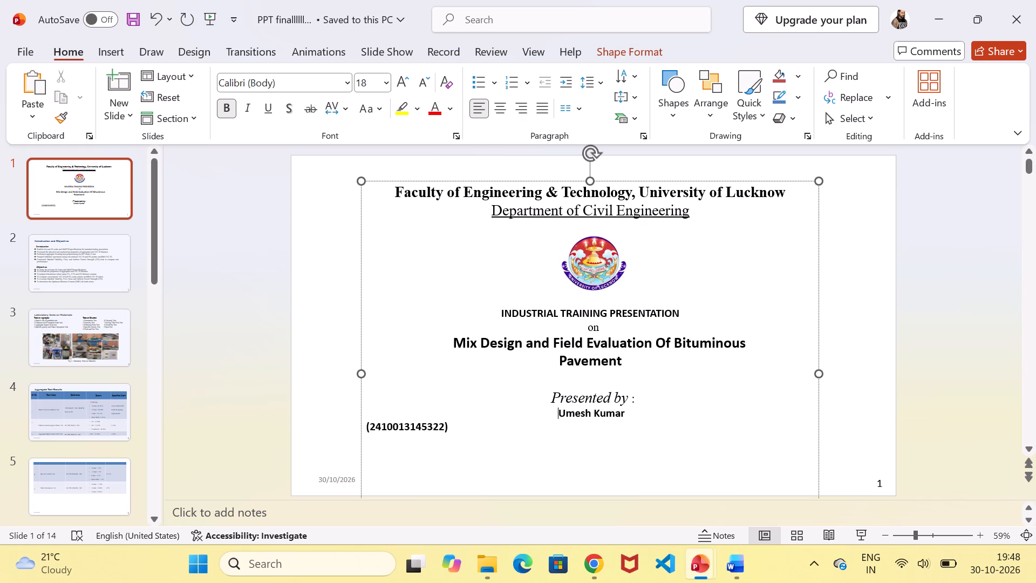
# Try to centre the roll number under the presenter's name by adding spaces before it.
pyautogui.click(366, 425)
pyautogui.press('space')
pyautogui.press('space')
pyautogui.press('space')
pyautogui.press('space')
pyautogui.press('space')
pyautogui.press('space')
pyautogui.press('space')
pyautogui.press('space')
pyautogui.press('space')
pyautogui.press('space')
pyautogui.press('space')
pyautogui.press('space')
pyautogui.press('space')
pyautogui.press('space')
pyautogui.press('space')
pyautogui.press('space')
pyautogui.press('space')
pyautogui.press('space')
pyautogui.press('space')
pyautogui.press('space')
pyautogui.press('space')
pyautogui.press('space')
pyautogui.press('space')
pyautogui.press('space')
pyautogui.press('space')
# Copy the presenter's name and roll number, and delete them from below "Presented by".
pyautogui.moveTo(454, 421); pyautogui.dragTo(340, 418)
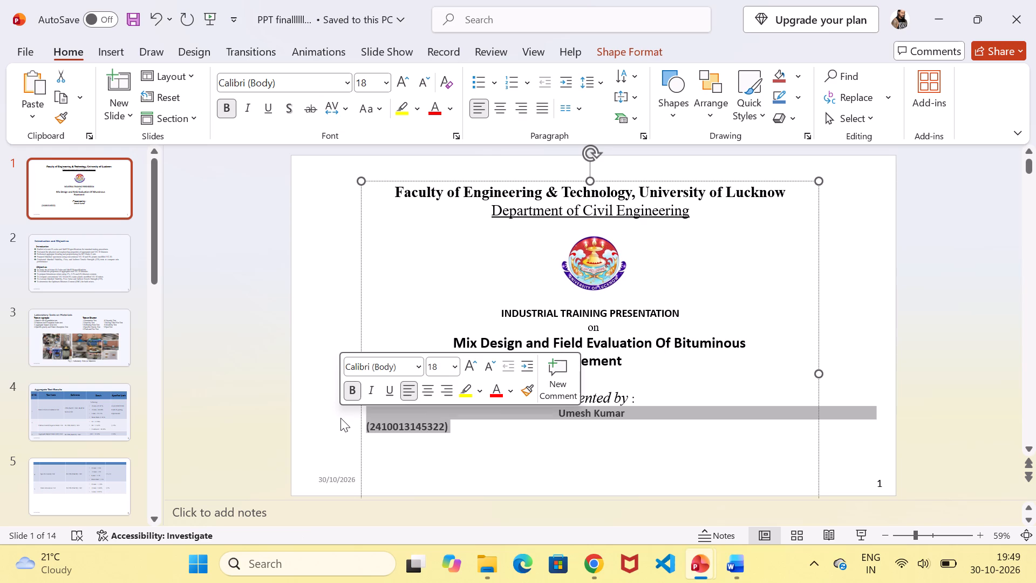
pyautogui.hotkey('ctrl', 'c')
pyautogui.press('Delete')
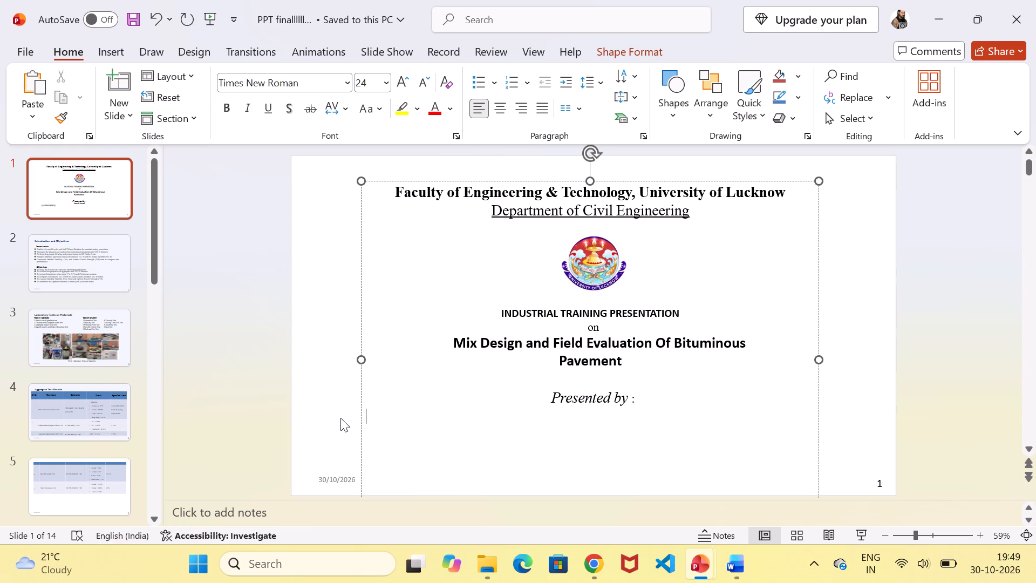
# Indent the empty line under "Presented by" with spaces and paste the copied name and roll number there.
pyautogui.click(575, 417)
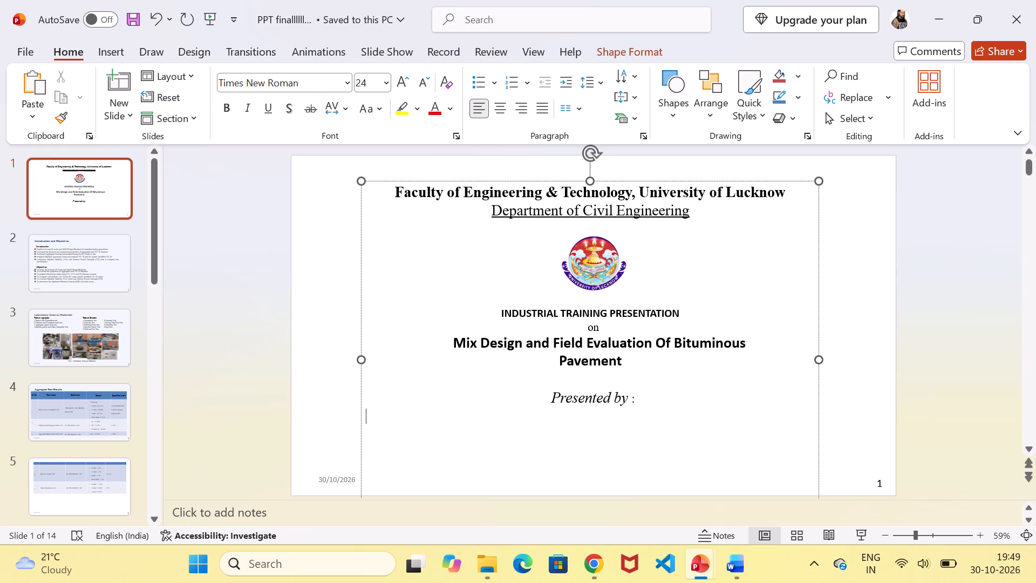
pyautogui.click(575, 417)
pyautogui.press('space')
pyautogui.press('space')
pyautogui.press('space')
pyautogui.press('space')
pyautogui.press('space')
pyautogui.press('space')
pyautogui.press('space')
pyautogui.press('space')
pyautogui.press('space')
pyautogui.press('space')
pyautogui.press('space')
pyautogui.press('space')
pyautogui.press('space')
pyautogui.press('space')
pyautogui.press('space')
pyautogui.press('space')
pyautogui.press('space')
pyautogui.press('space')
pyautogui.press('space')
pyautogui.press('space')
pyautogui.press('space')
pyautogui.hotkey('ctrl', 'v')
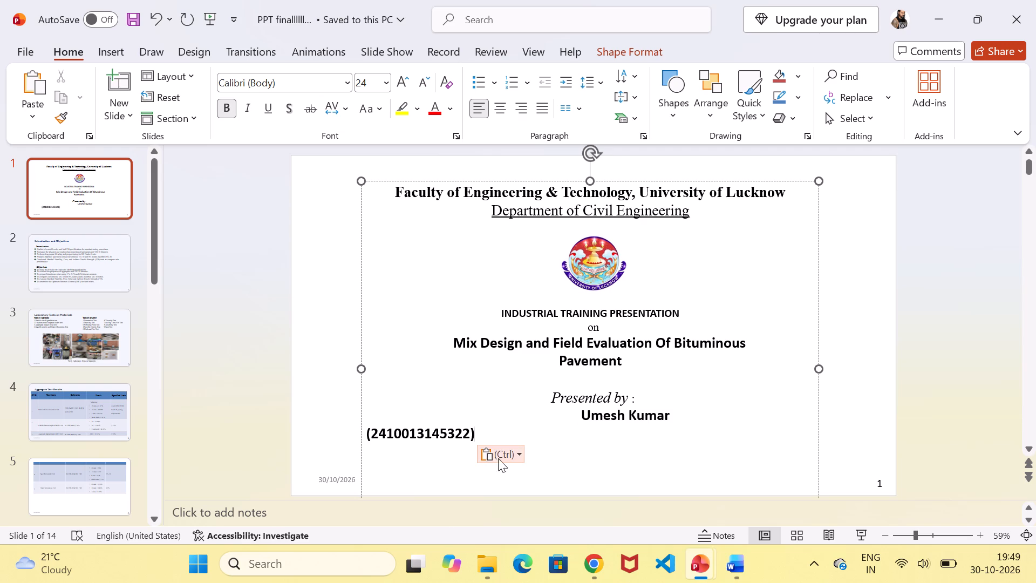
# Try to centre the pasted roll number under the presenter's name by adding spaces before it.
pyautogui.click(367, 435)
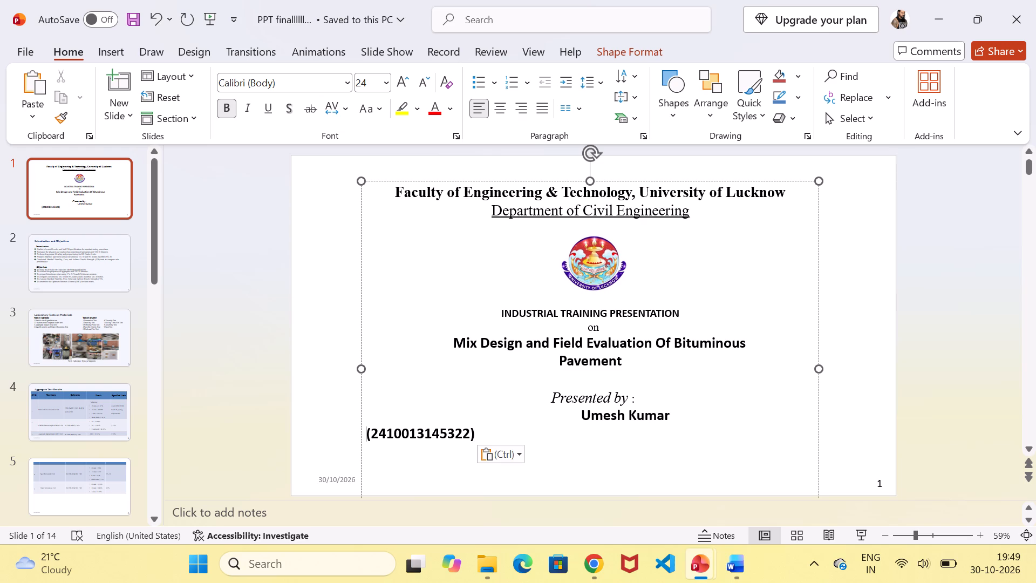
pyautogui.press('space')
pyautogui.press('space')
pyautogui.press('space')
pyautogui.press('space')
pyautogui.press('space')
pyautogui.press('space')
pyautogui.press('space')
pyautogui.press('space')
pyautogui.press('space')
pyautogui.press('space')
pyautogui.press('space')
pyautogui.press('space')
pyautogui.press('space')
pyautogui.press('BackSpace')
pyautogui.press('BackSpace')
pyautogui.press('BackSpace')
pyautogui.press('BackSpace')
# Remove the extra spaces before the presenter's name so it starts level with "Presented by".
pyautogui.click(580, 410)
pyautogui.press('BackSpace')
pyautogui.press('BackSpace')
pyautogui.press('BackSpace')
pyautogui.press('BackSpace')
pyautogui.press('BackSpace')
pyautogui.press('BackSpace')
pyautogui.press('BackSpace')
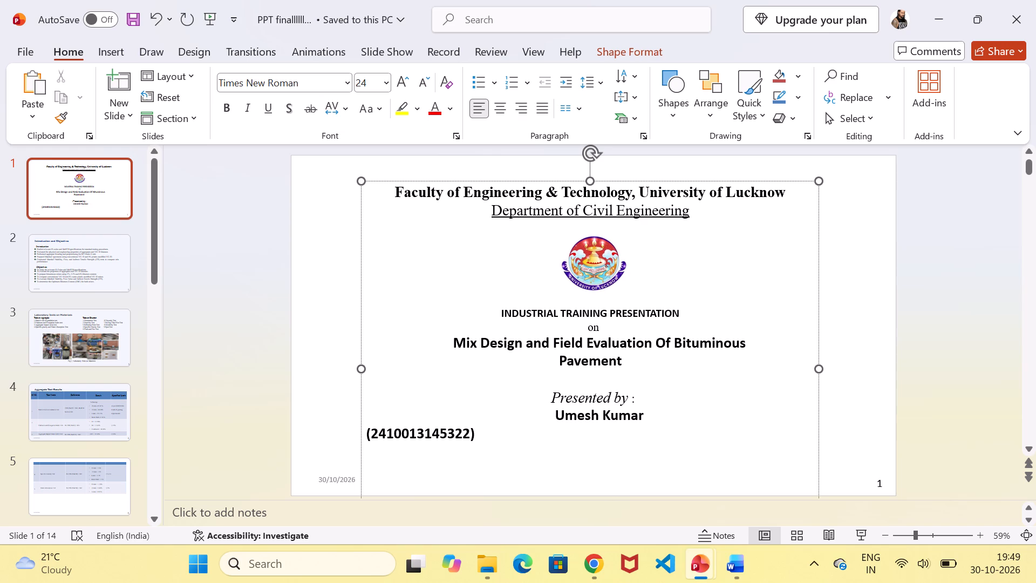
pyautogui.press('BackSpace')
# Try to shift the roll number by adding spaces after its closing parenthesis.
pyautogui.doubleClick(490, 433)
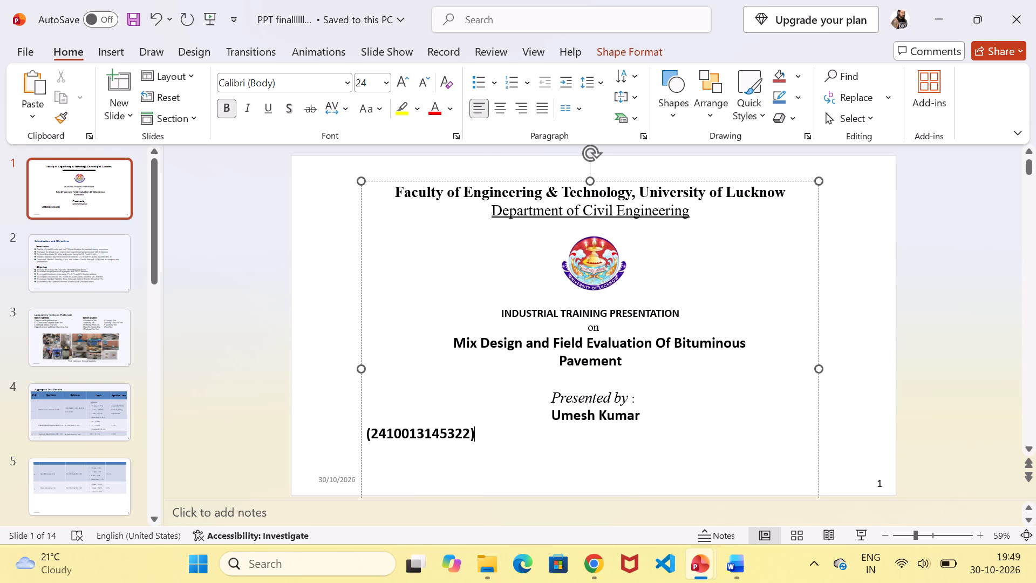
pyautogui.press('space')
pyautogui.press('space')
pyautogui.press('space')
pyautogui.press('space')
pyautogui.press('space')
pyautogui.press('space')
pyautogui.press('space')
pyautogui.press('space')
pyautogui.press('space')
# Delete the whole roll number line below the presenter's name.
pyautogui.press('BackSpace')
pyautogui.press('BackSpace')
pyautogui.press('BackSpace')
pyautogui.press('BackSpace')
pyautogui.press('BackSpace')
pyautogui.press('BackSpace')
pyautogui.press('BackSpace')
pyautogui.press('BackSpace')
pyautogui.press('BackSpace')
pyautogui.press('BackSpace')
pyautogui.press('BackSpace')
pyautogui.press('BackSpace')
pyautogui.press('BackSpace')
pyautogui.press('BackSpace')
pyautogui.press('BackSpace')
pyautogui.press('BackSpace')
pyautogui.press('BackSpace')
pyautogui.press('BackSpace')
pyautogui.press('BackSpace')
pyautogui.press('BackSpace')
pyautogui.press('BackSpace')
pyautogui.press('BackSpace')
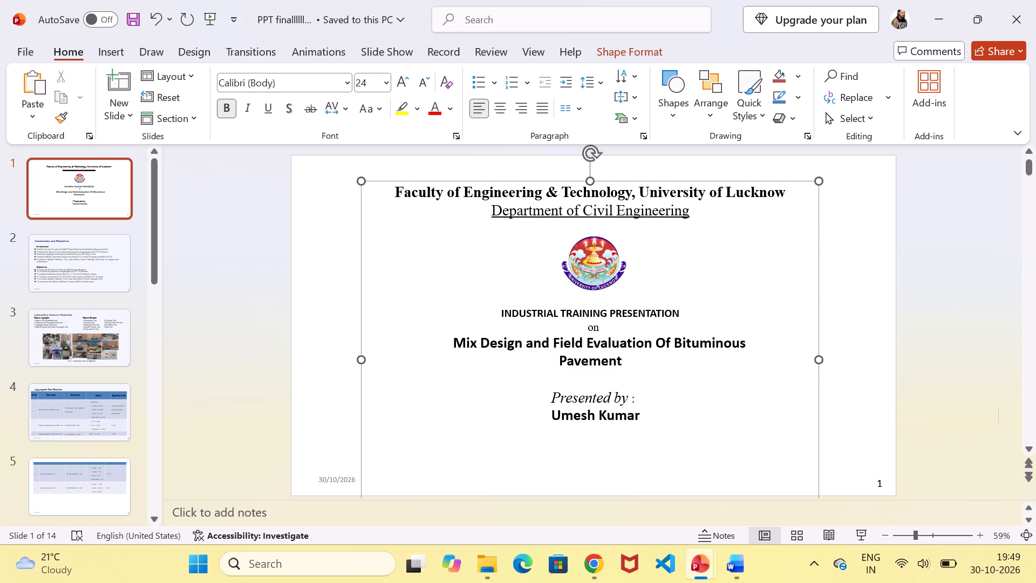
# Indent the empty line below the presenter's name with spaces until it starts just under the name's first letter.
pyautogui.click(619, 430)
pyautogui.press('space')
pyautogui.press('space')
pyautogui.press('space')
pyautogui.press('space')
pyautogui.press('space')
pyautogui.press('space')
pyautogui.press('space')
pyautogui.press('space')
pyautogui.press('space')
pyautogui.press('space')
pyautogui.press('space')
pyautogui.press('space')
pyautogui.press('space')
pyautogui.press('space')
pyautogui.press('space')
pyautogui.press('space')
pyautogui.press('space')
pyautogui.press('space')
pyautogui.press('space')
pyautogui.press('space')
pyautogui.hotkey('shift', '(')
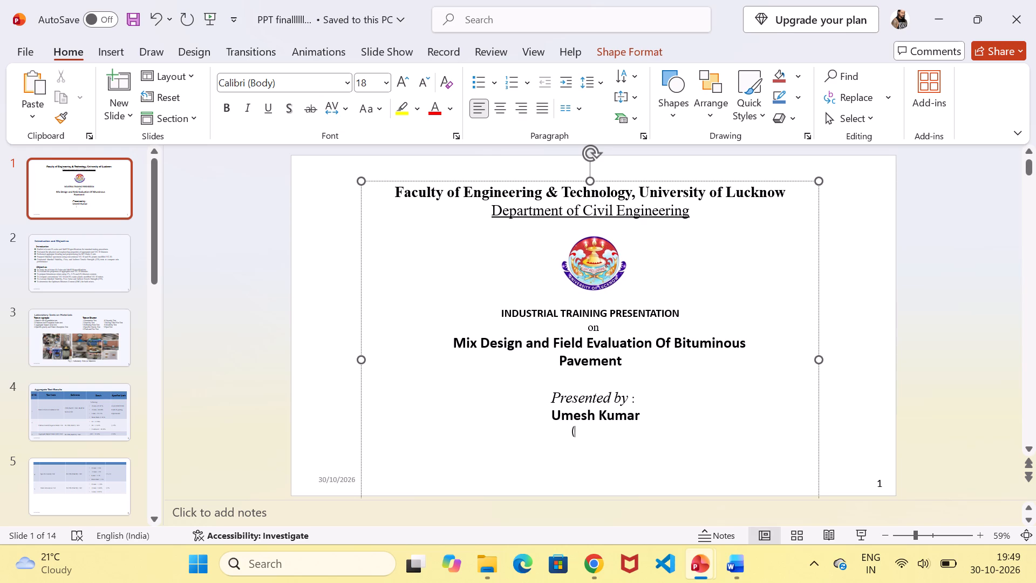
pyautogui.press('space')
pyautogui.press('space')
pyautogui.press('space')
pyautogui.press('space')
pyautogui.press('BackSpace')
pyautogui.press('BackSpace')
pyautogui.press('BackSpace')
pyautogui.press('BackSpace')
pyautogui.press('BackSpace')
pyautogui.press('BackSpace')
pyautogui.press('BackSpace')
pyautogui.press('BackSpace')
pyautogui.press('BackSpace')
pyautogui.press('BackSpace')
pyautogui.press('BackSpace')
# Enter the presenter's roll number in parentheses on the indented line.
pyautogui.hotkey('shift', '(')
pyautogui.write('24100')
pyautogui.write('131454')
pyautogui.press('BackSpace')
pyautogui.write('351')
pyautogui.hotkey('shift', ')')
# Make the new roll number line bold.
pyautogui.moveTo(554, 429); pyautogui.dragTo(664, 428)
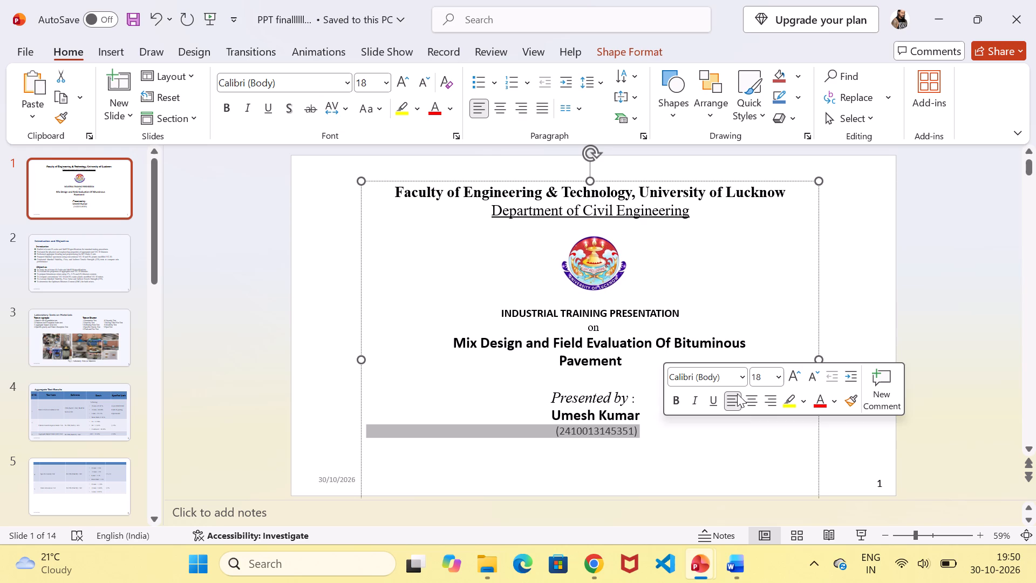
pyautogui.click(673, 401)
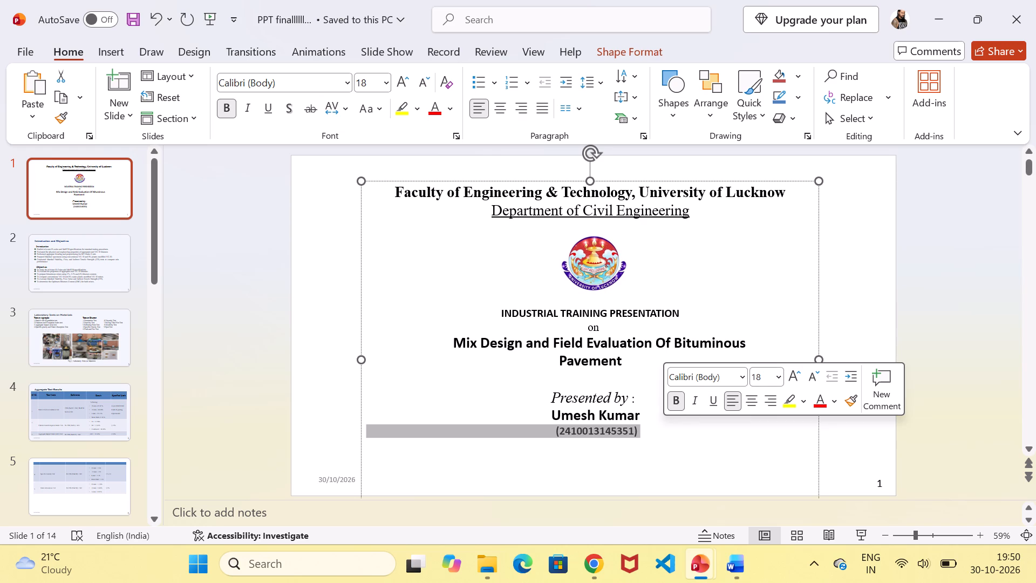
# Set the presenter's name line to font size 18.
pyautogui.moveTo(666, 422); pyautogui.dragTo(547, 425)
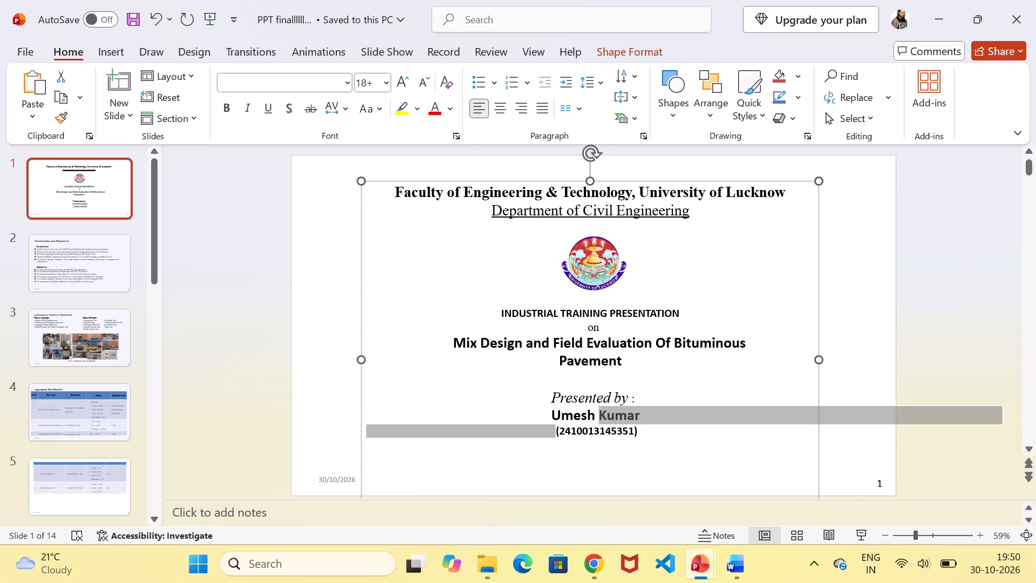
pyautogui.moveTo(547, 425); pyautogui.dragTo(549, 418)
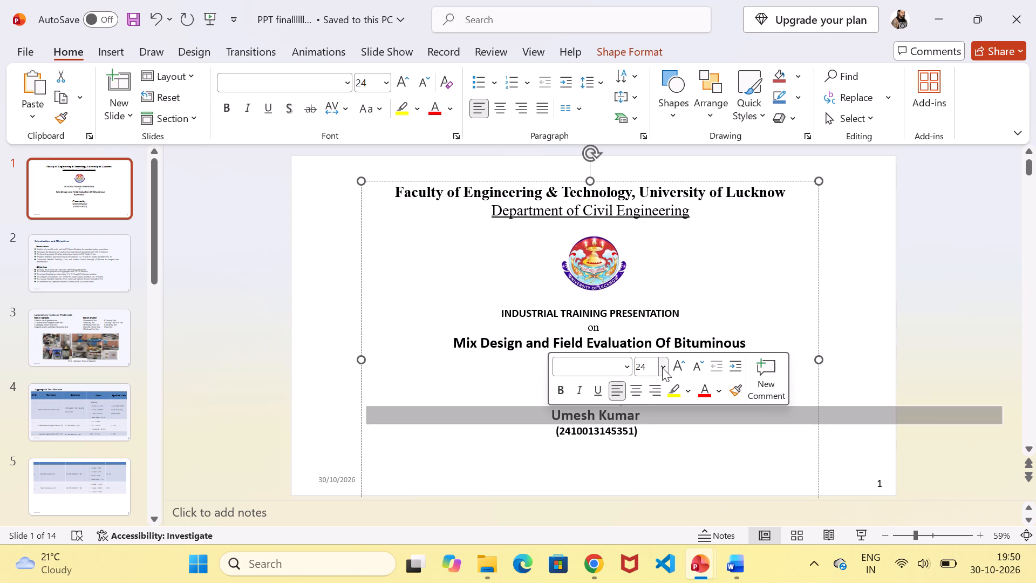
pyautogui.click(662, 368)
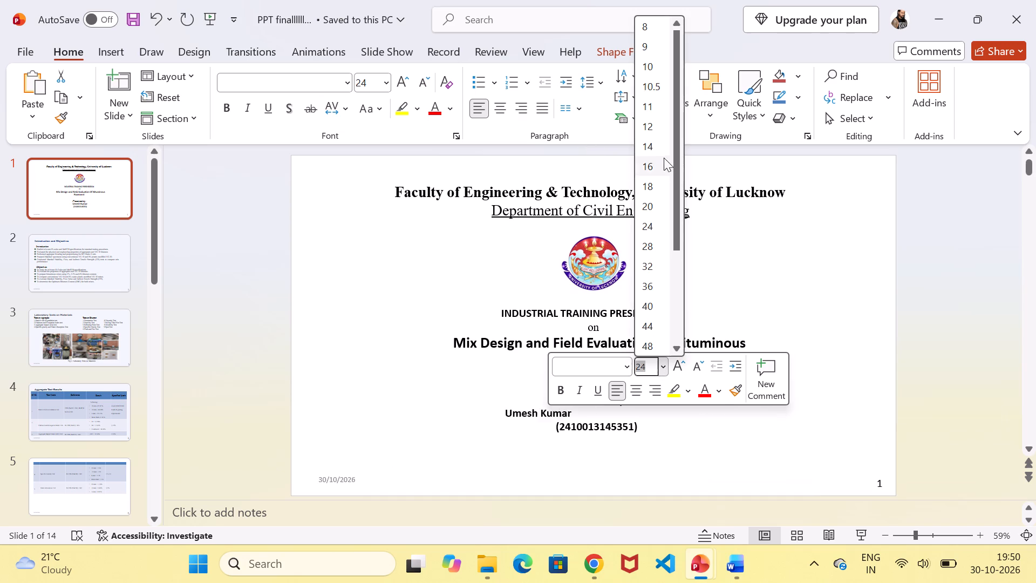
pyautogui.click(650, 182)
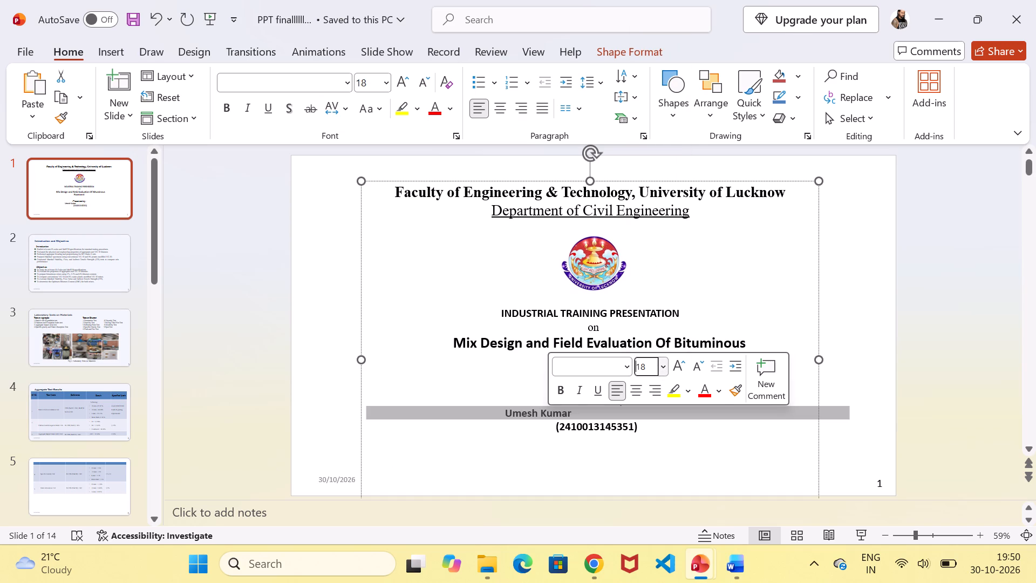
# Add spaces before the presenter's name to centre it above the roll number, and deselect the text box.
pyautogui.click(480, 430)
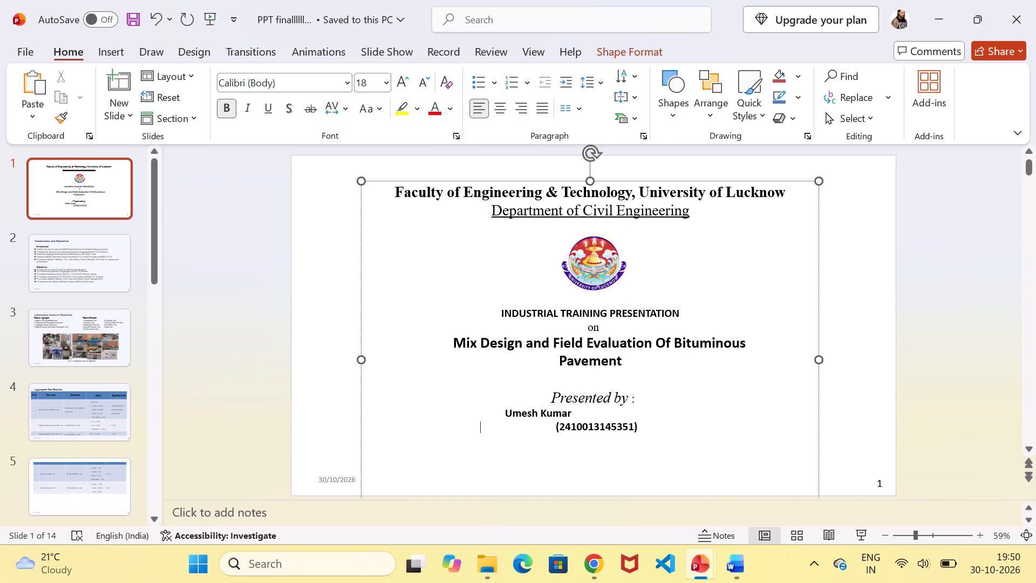
pyautogui.click(502, 415)
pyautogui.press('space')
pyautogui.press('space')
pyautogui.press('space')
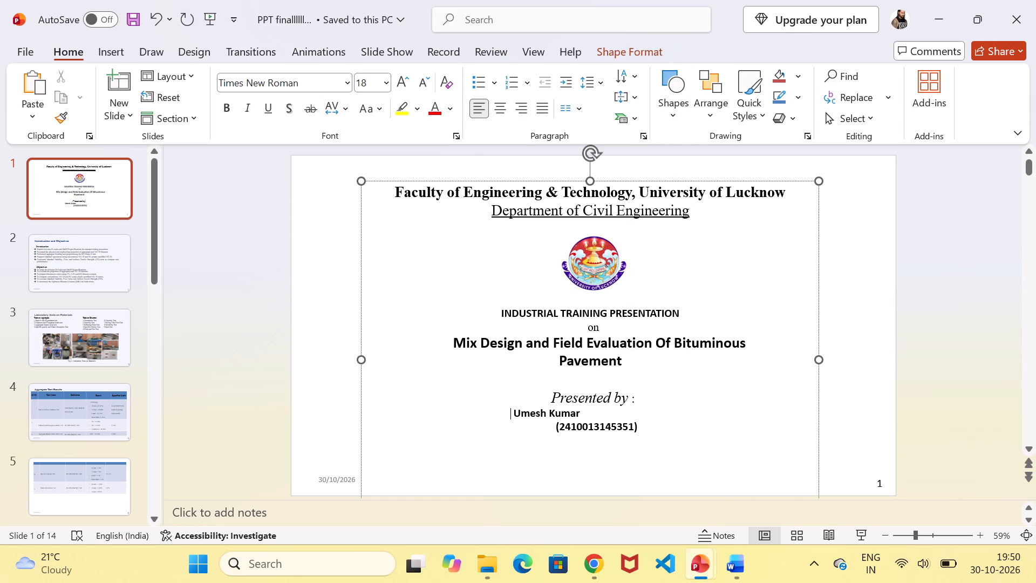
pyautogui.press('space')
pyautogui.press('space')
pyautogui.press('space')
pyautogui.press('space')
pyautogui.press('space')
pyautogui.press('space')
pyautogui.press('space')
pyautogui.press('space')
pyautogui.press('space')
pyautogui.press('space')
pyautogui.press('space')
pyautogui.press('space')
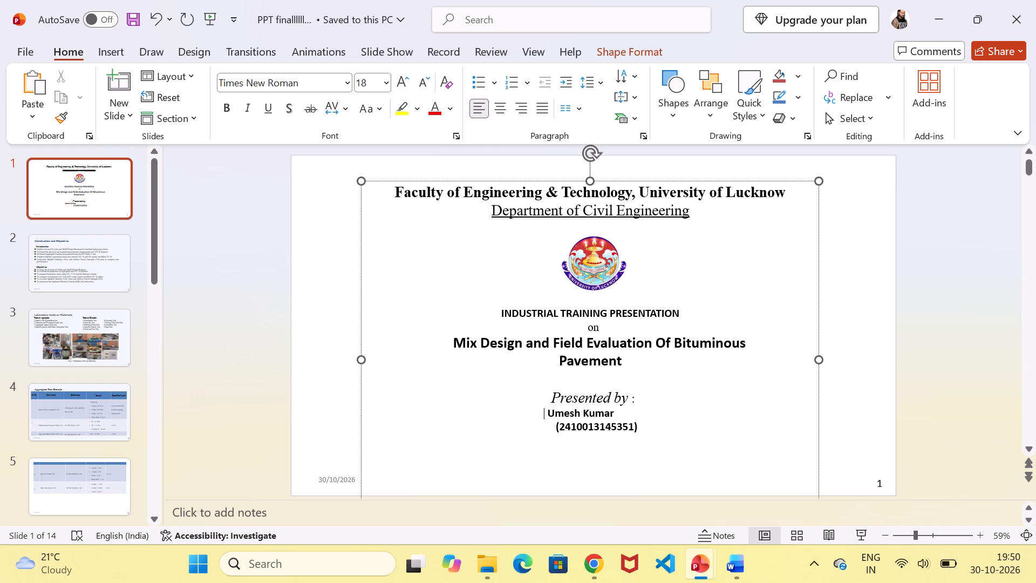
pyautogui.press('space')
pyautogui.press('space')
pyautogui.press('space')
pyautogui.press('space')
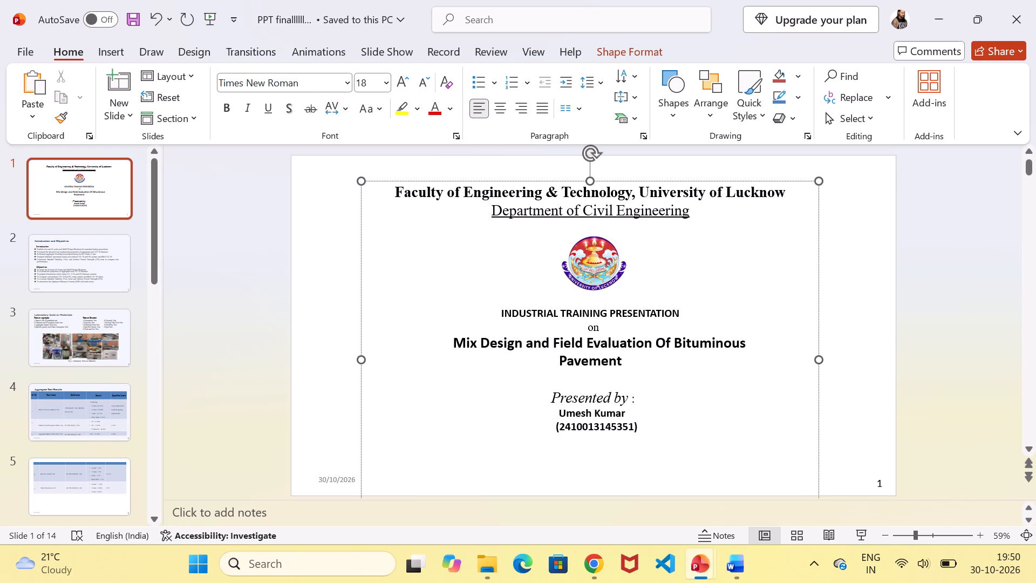
pyautogui.click(753, 473)
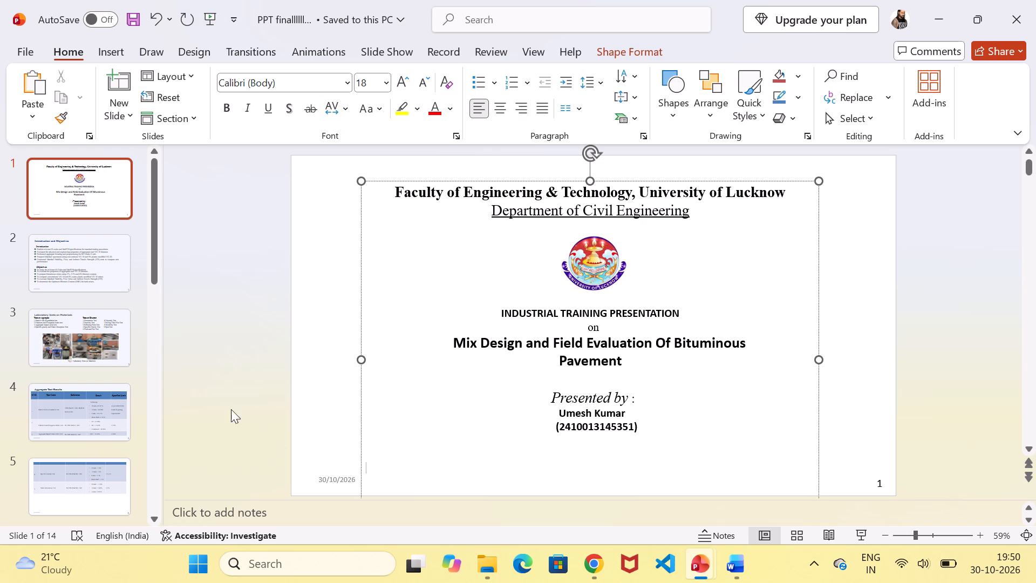
pyautogui.click(223, 400)
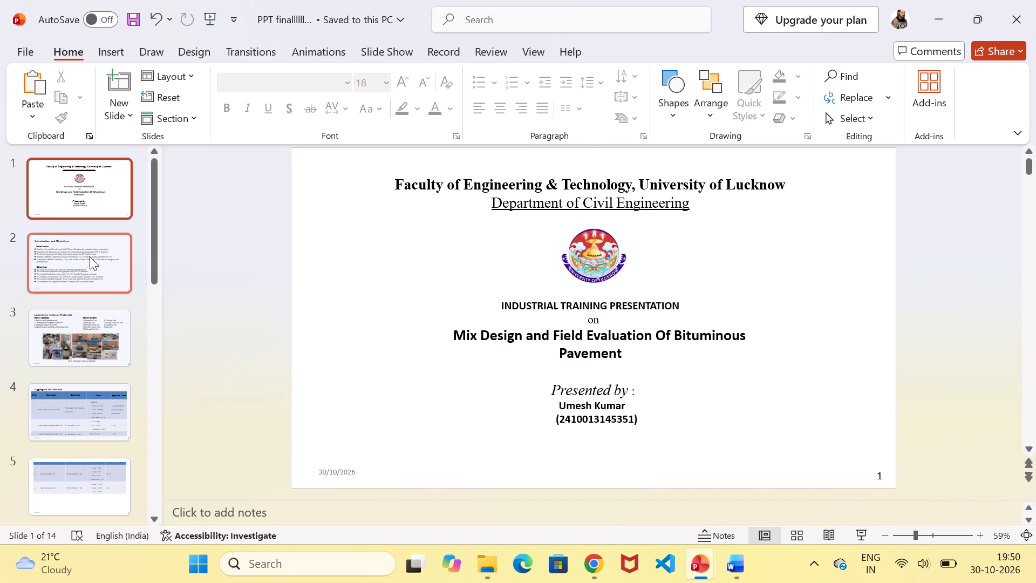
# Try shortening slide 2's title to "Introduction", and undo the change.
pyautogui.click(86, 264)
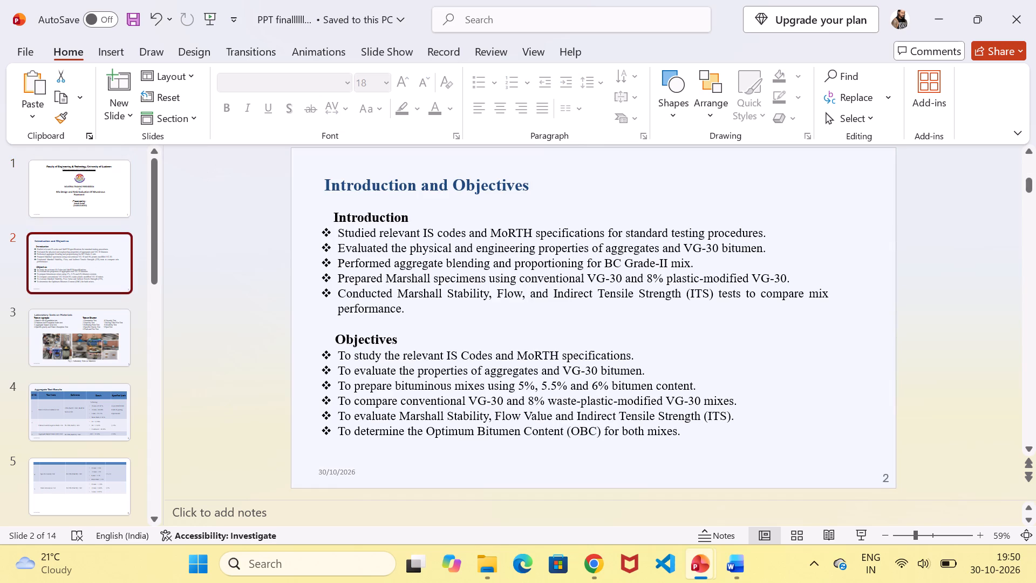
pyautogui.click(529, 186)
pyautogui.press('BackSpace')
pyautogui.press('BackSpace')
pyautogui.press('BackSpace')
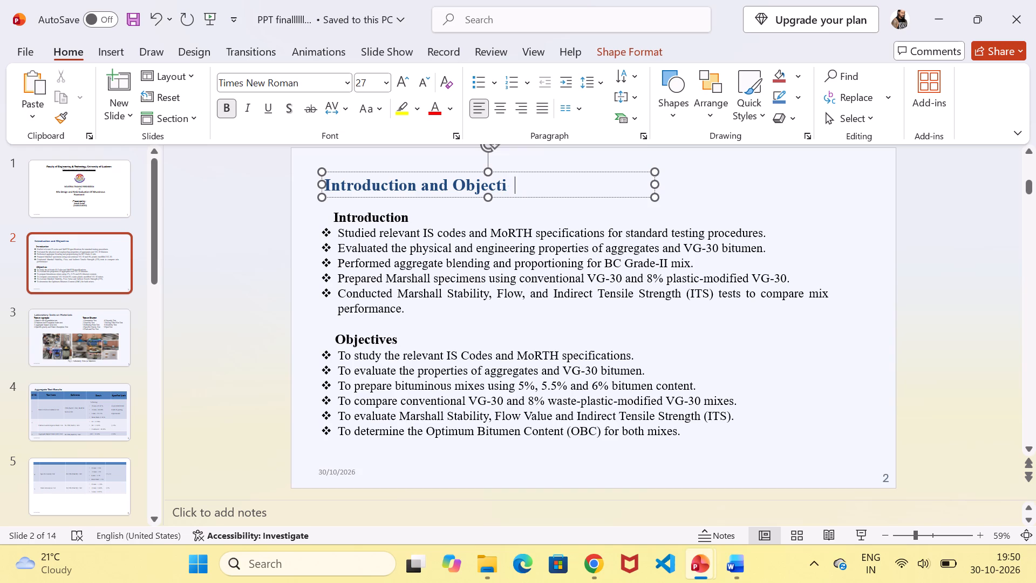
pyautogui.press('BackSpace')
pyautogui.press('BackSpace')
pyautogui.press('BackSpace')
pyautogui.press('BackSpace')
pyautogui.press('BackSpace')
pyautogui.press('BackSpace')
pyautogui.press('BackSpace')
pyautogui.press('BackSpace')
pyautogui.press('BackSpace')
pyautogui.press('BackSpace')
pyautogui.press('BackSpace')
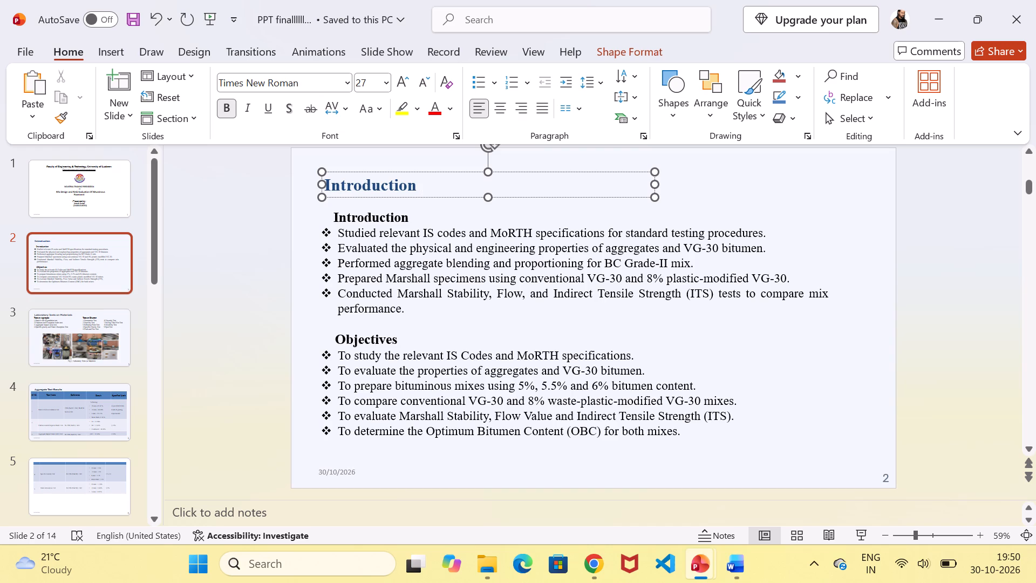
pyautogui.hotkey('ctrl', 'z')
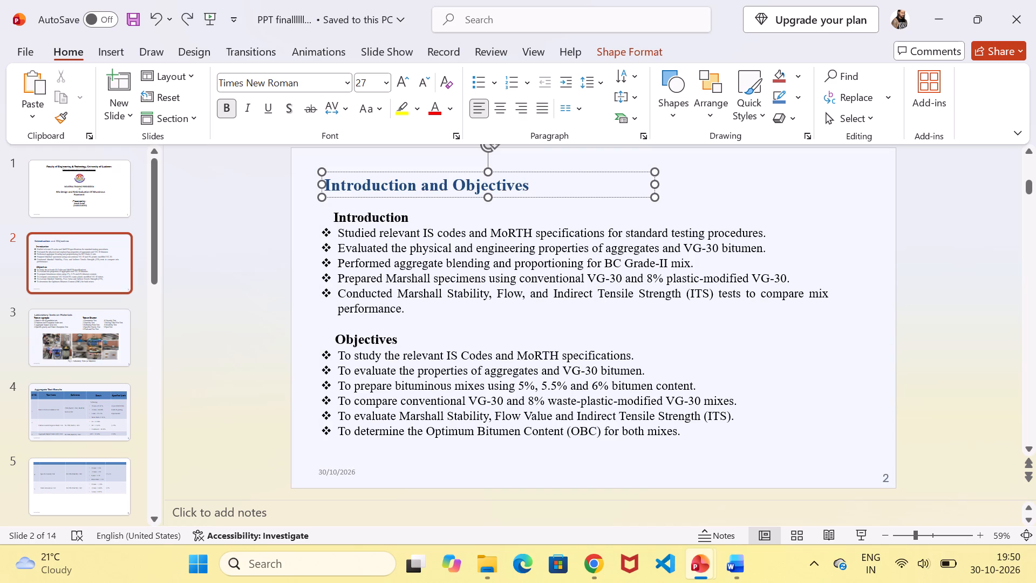
# Shorten slide 2's title to "Objectives" by removing the words "Introduction and".
pyautogui.click(451, 186)
pyautogui.press('BackSpace')
pyautogui.press('BackSpace')
pyautogui.press('BackSpace')
pyautogui.press('BackSpace')
pyautogui.press('BackSpace')
pyautogui.press('BackSpace')
pyautogui.press('BackSpace')
pyautogui.press('BackSpace')
pyautogui.press('BackSpace')
pyautogui.press('BackSpace')
pyautogui.press('BackSpace')
pyautogui.press('BackSpace')
pyautogui.press('BackSpace')
pyautogui.press('BackSpace')
pyautogui.press('BackSpace')
pyautogui.press('BackSpace')
pyautogui.press('BackSpace')
pyautogui.press('BackSpace')
pyautogui.press('BackSpace')
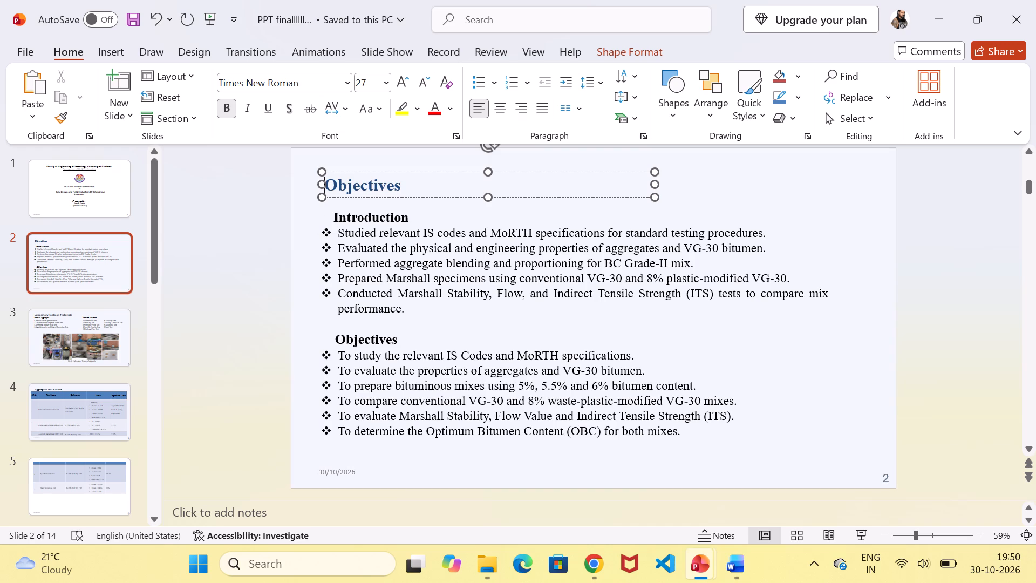
# Delete all the introduction and objectives text from slide 2's body text box, keeping the box itself.
pyautogui.moveTo(332, 215); pyautogui.dragTo(630, 475)
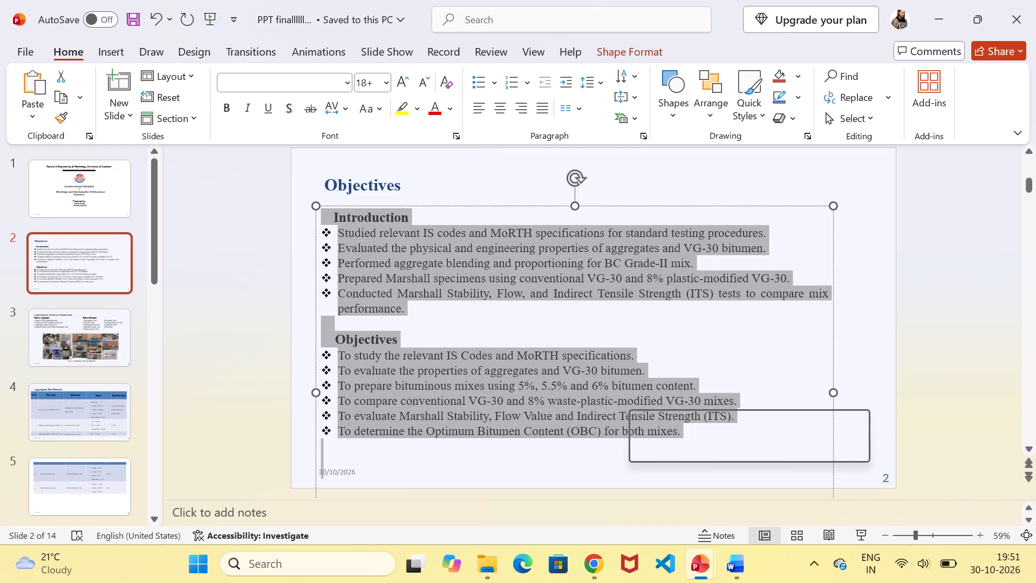
pyautogui.press('Delete')
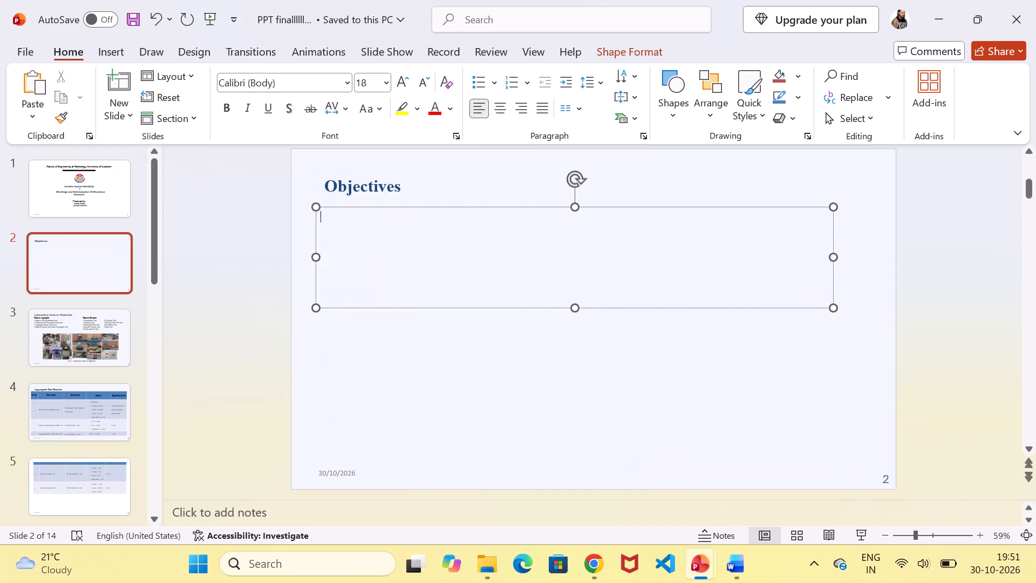
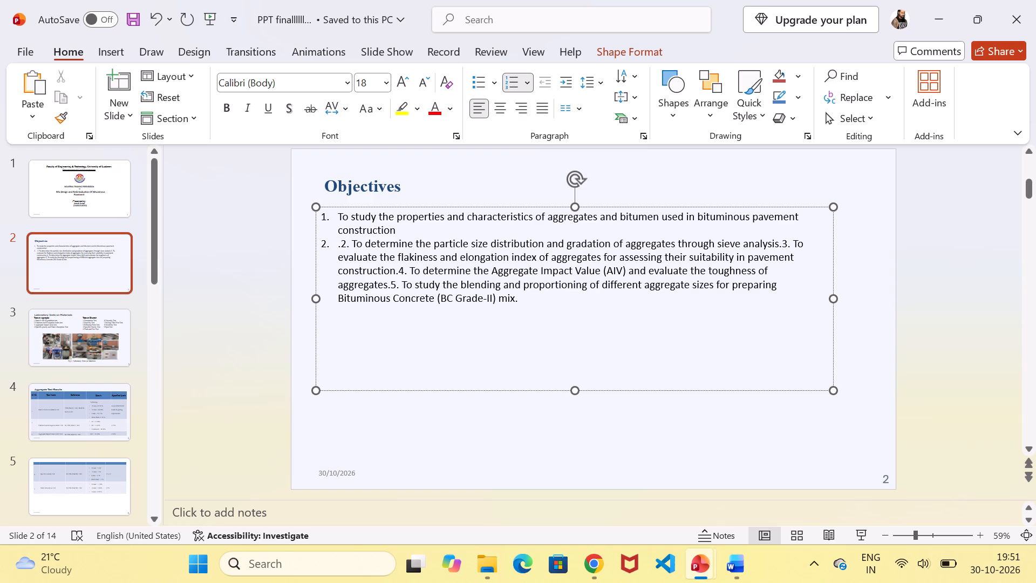
# Split slide 2's run-on objectives text so the sieve analysis, flakiness, impact value and blending objectives are separate numbered items.
pyautogui.press('Return')
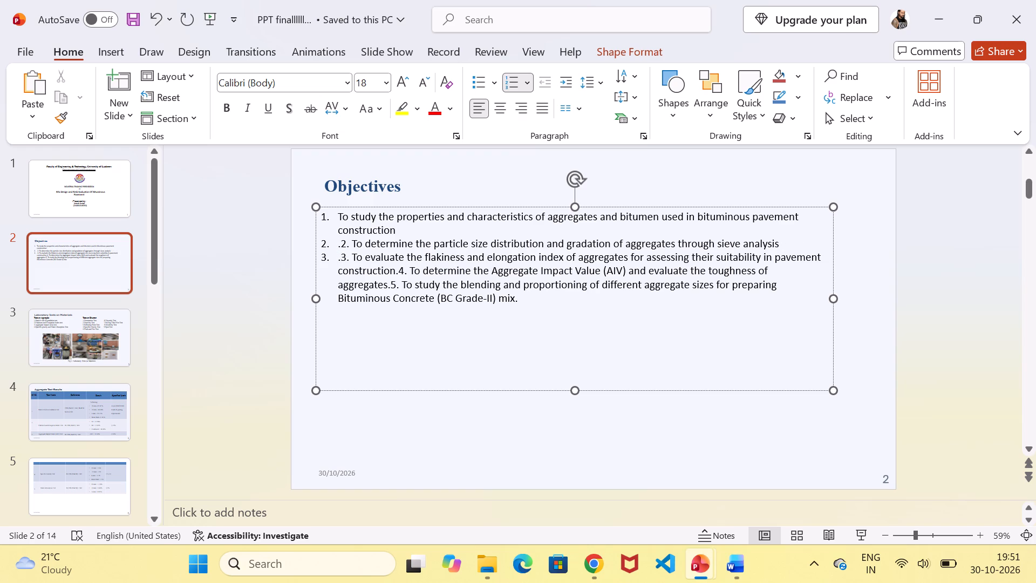
pyautogui.click(398, 268)
pyautogui.press('BackSpace')
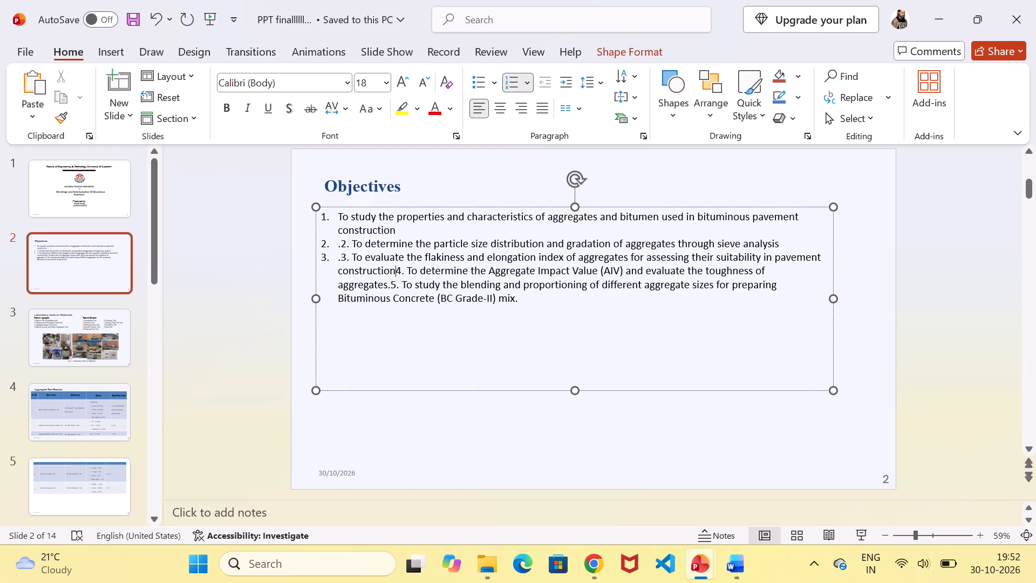
pyautogui.press('Return')
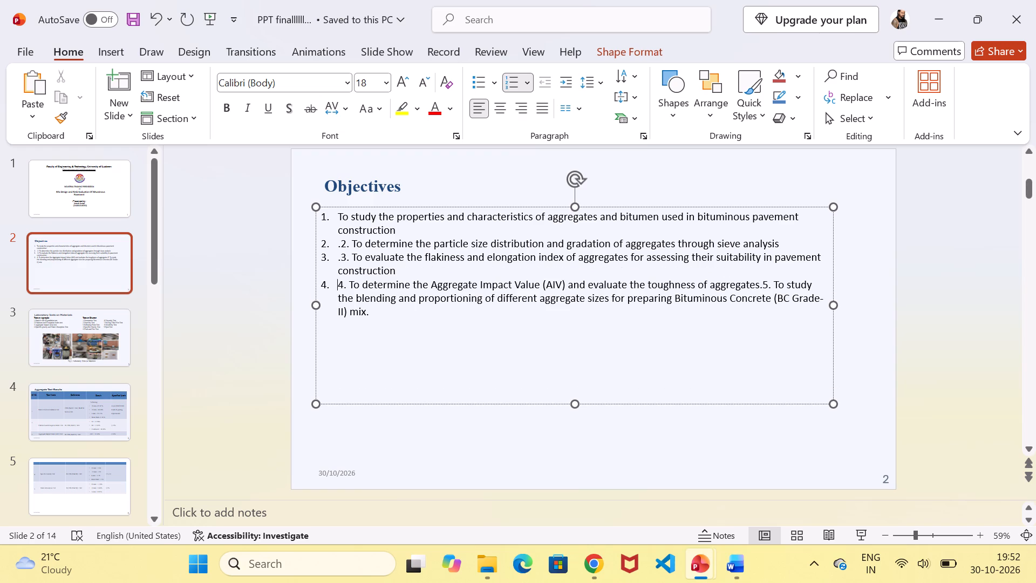
pyautogui.click(760, 286)
pyautogui.press('Return')
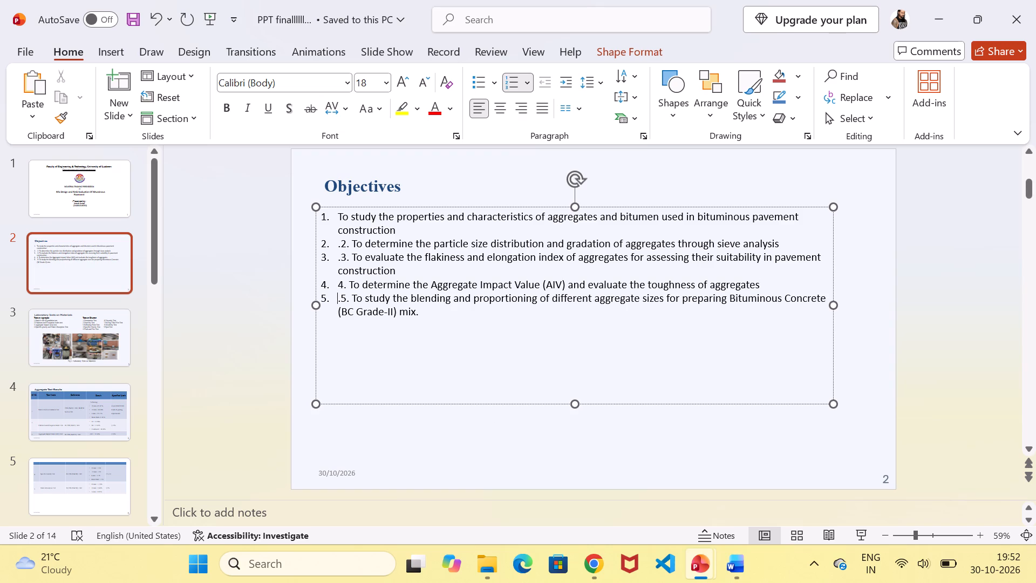
# Delete the redundant "4." at the start of the fourth objective, about the Aggregate Impact Value.
pyautogui.click(347, 282)
pyautogui.press('BackSpace')
pyautogui.press('BackSpace')
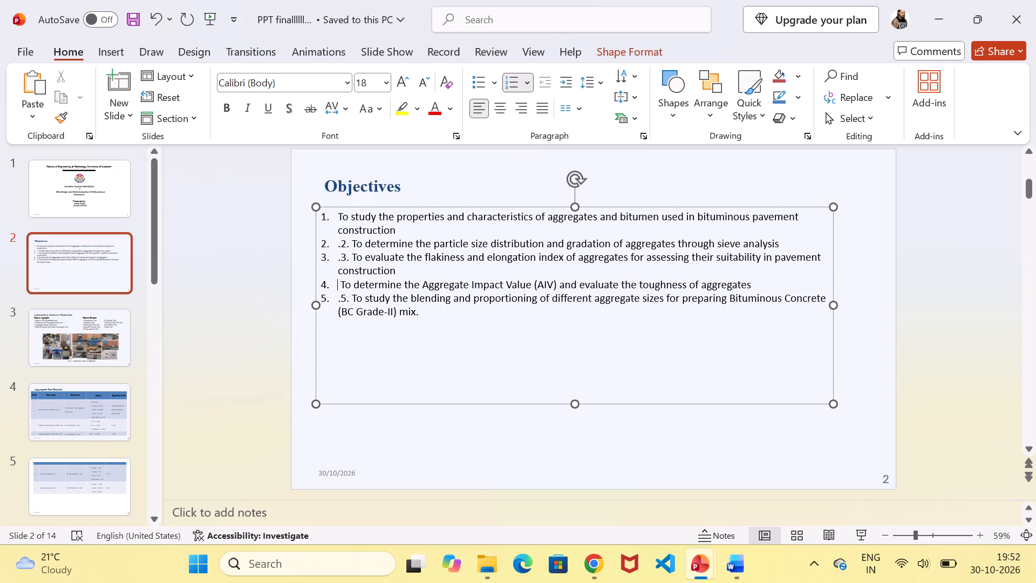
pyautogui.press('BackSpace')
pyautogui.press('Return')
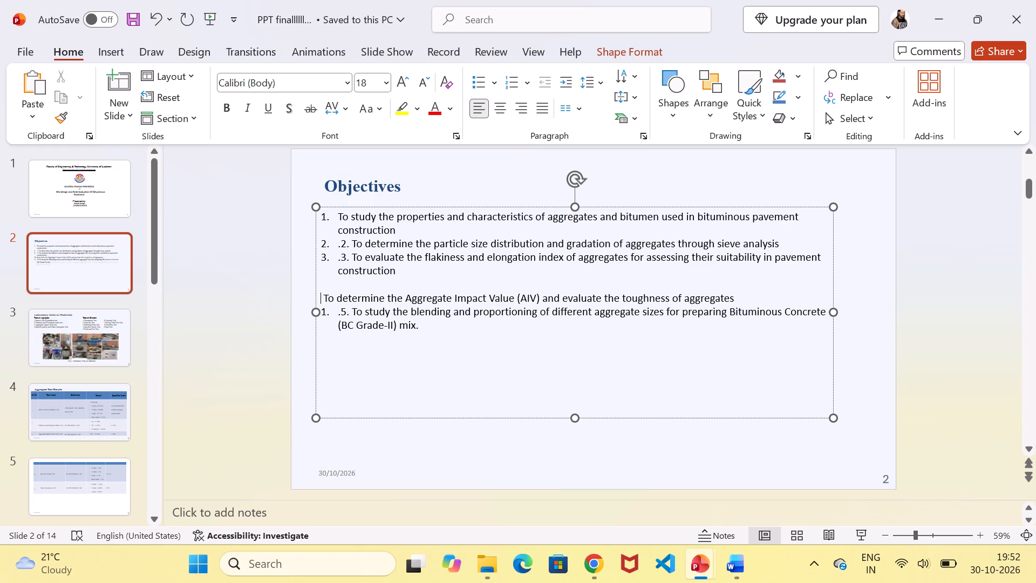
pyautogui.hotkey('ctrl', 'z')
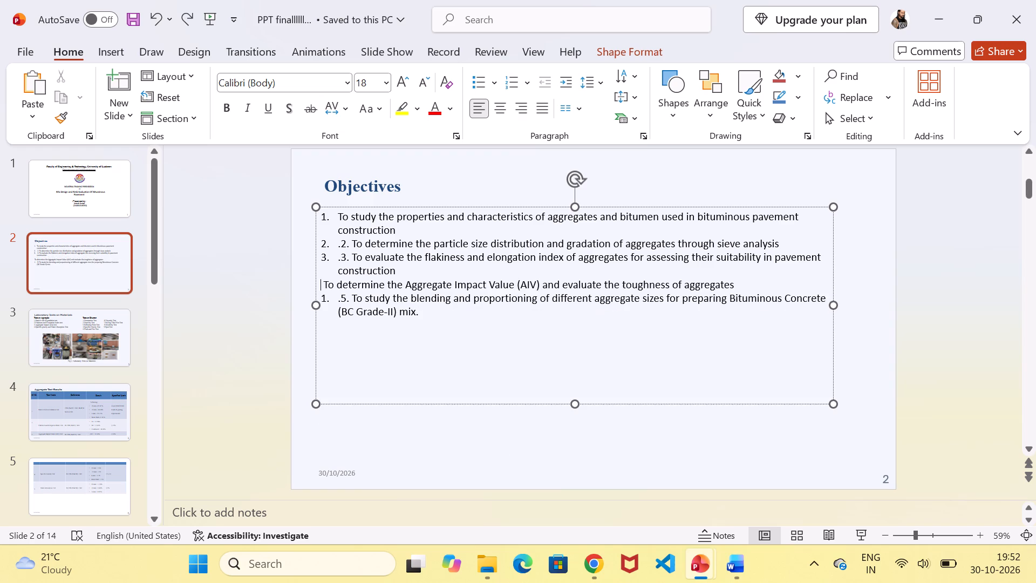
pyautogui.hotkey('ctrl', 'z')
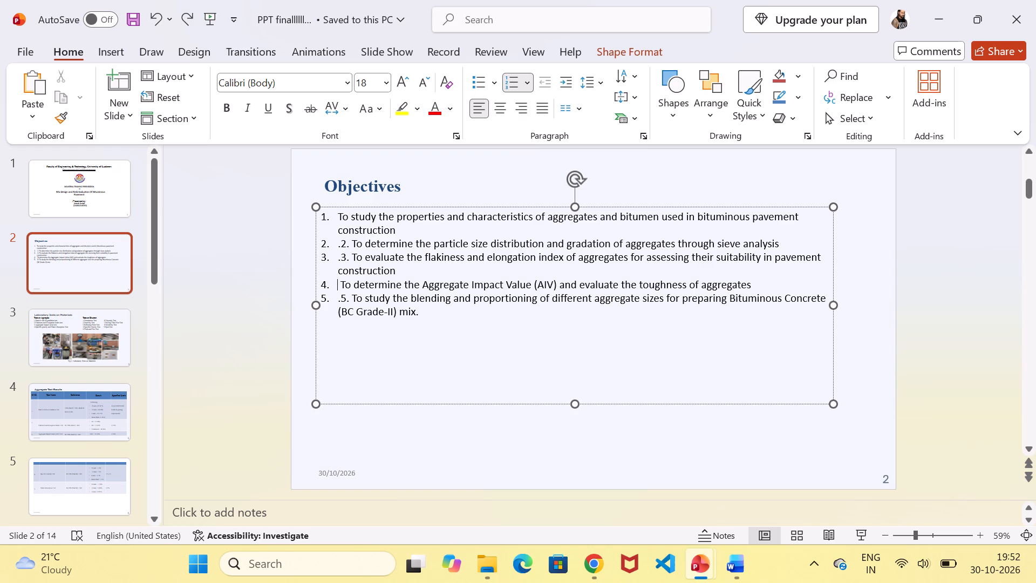
# Delete the leftover ".5.", ".3." and ".2." from the start of the fifth, third and second objectives.
pyautogui.click(348, 299)
pyautogui.press('BackSpace')
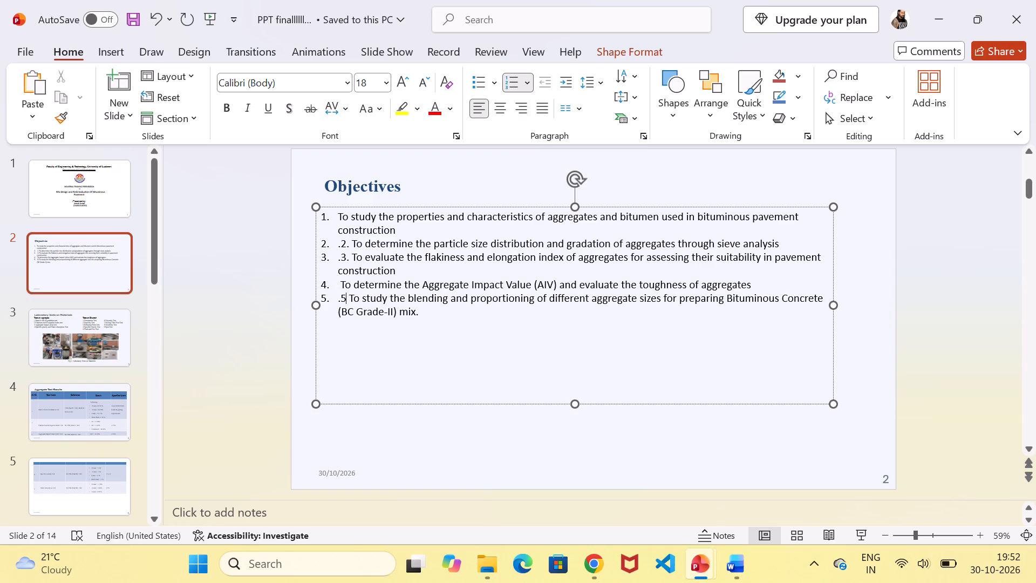
pyautogui.press('BackSpace')
pyautogui.press('BackSpace')
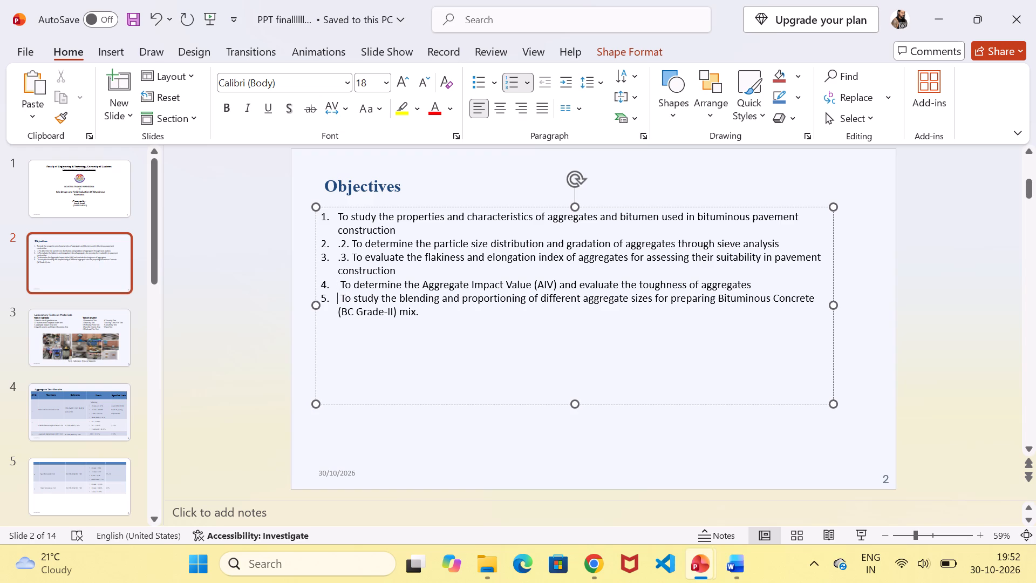
pyautogui.click(349, 255)
pyautogui.press('BackSpace')
pyautogui.press('BackSpace')
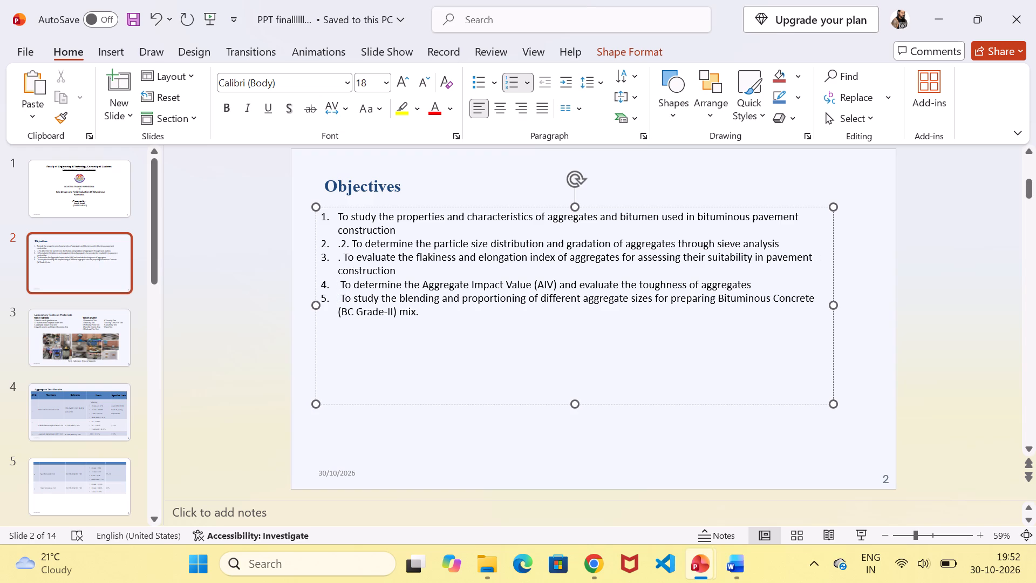
pyautogui.press('BackSpace')
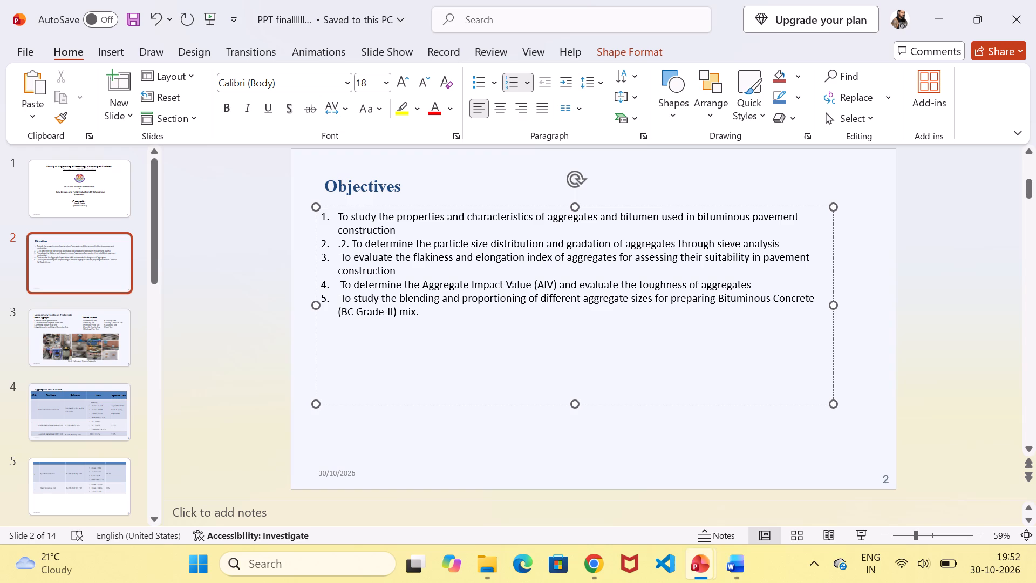
pyautogui.click(349, 245)
pyautogui.press('BackSpace')
pyautogui.press('BackSpace')
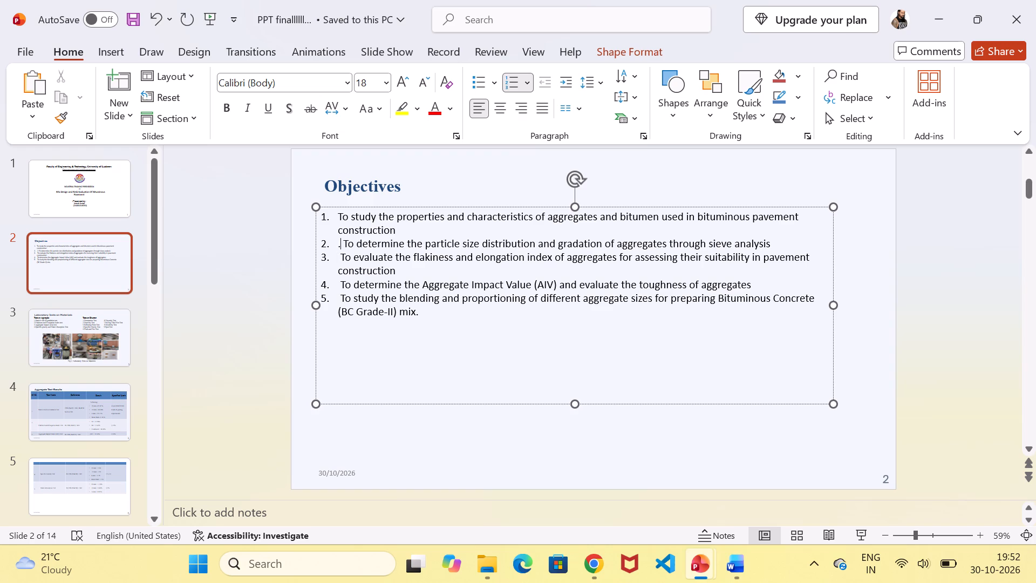
pyautogui.press('BackSpace')
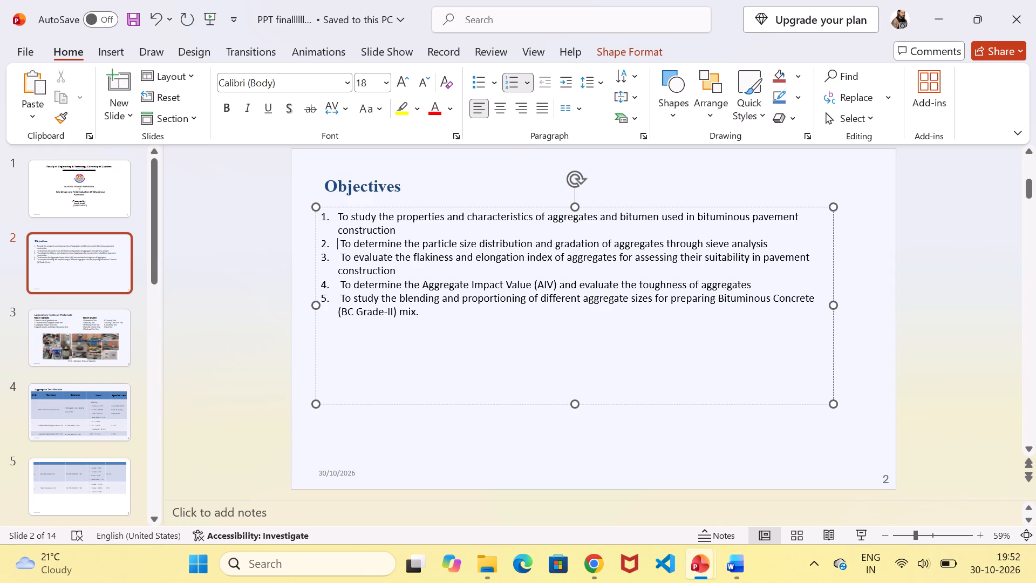
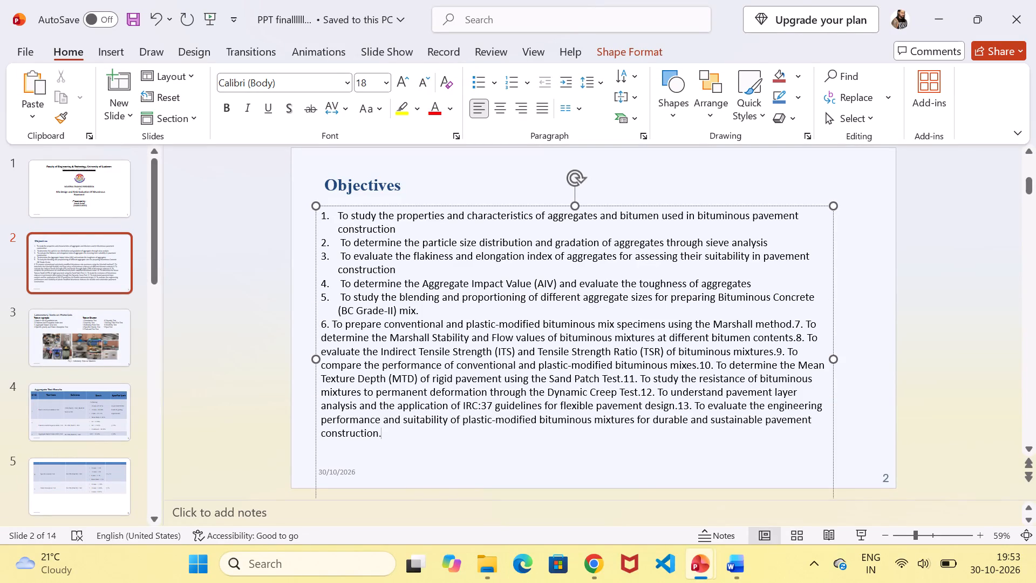
# Break slide 2's remaining run-on objectives text so objectives 7, 8 and 9 each start on their own line.
pyautogui.click(793, 321)
pyautogui.press('BackSpace')
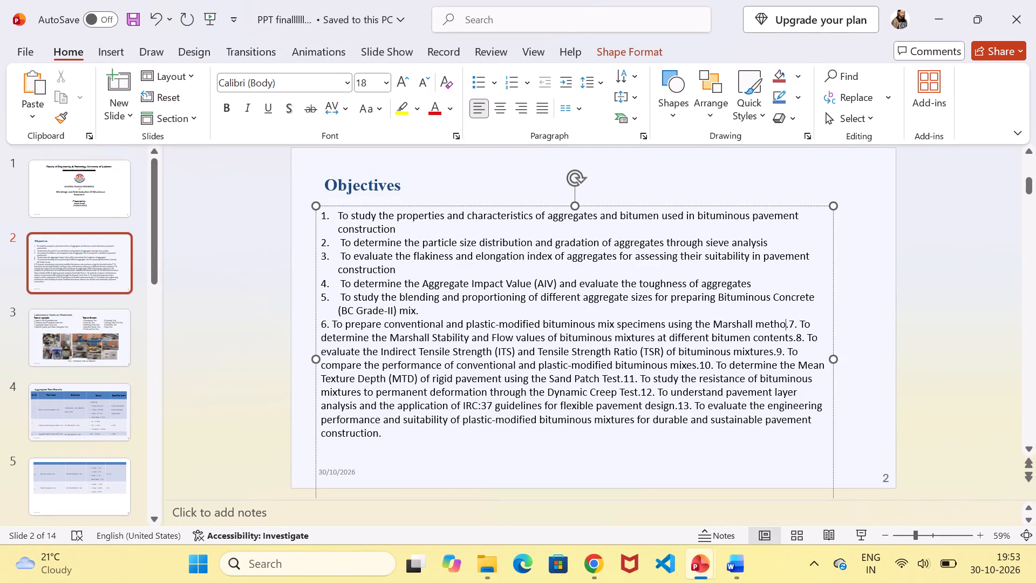
pyautogui.press('Return')
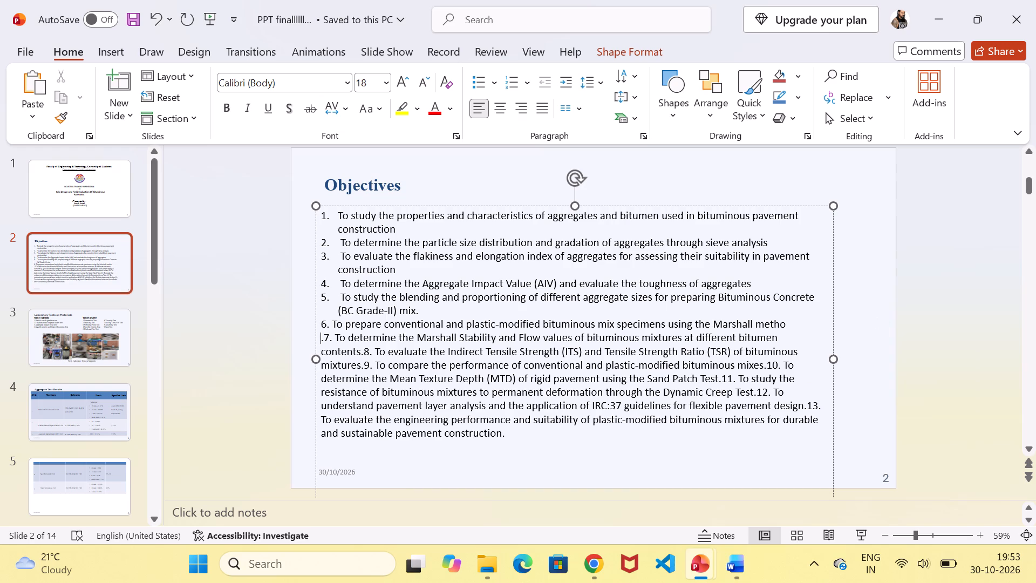
pyautogui.hotkey('ctrl', 'z')
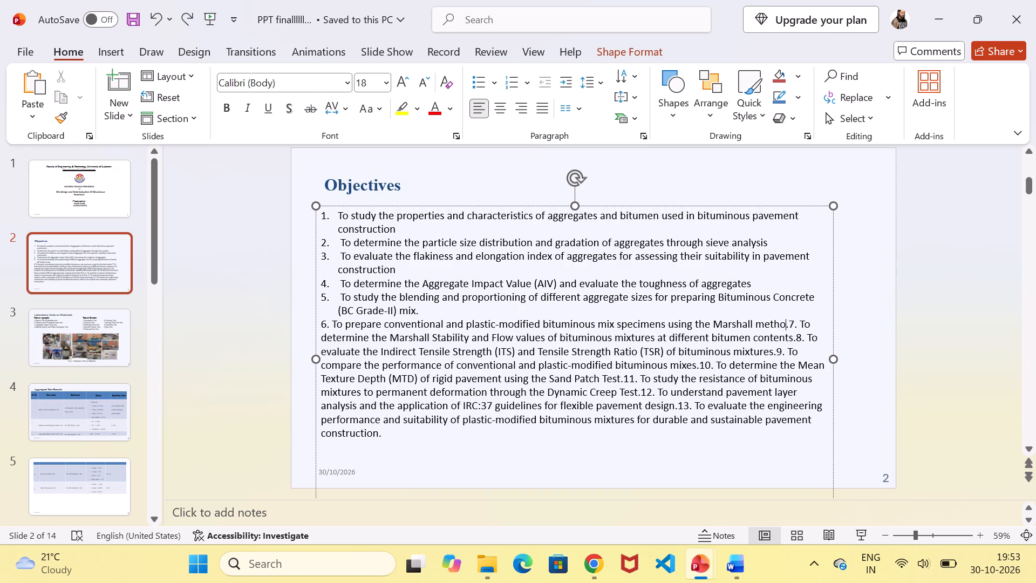
pyautogui.click(787, 326)
pyautogui.press('Return')
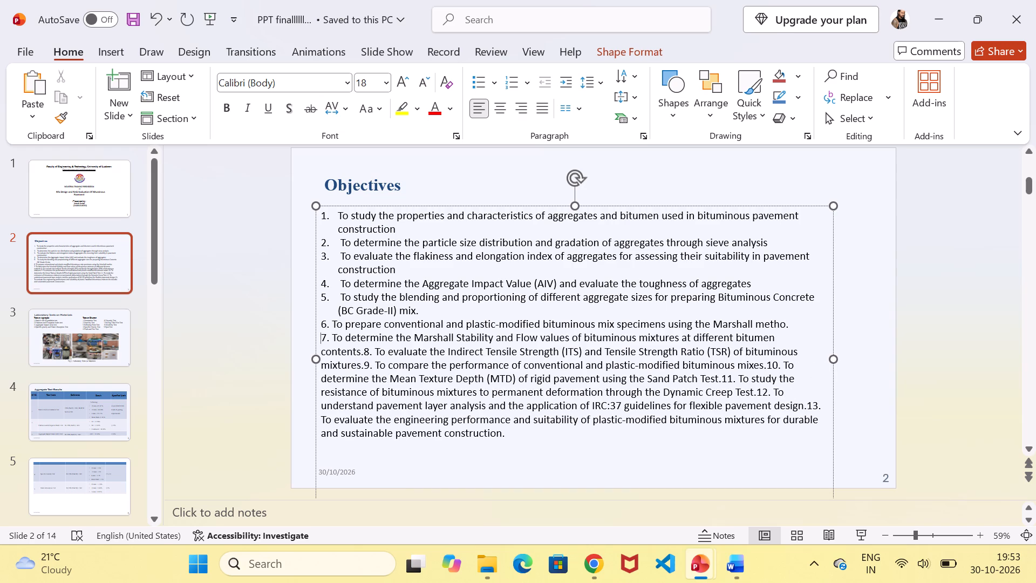
pyautogui.click(363, 349)
pyautogui.press('Return')
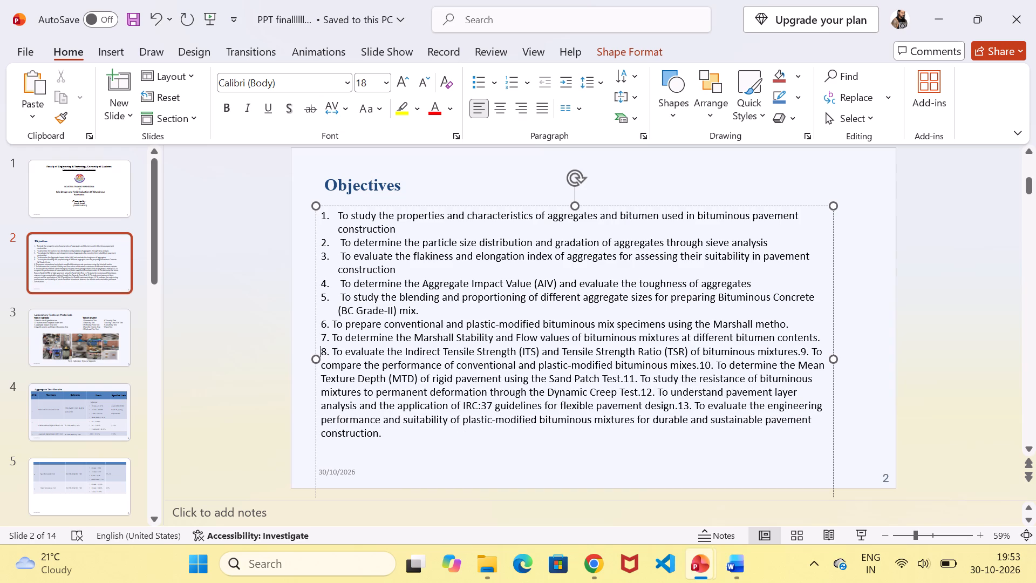
pyautogui.click(797, 351)
pyautogui.click(803, 349)
pyautogui.press('Return')
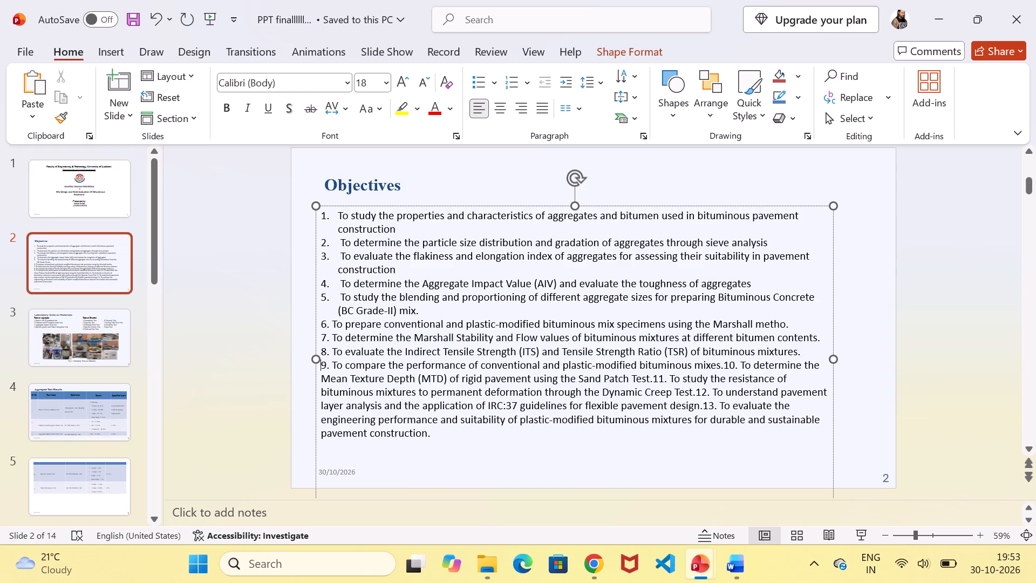
# Break the rest of the run-on text so objectives 10, 11, 12 and 13 each start on their own line.
pyautogui.click(722, 367)
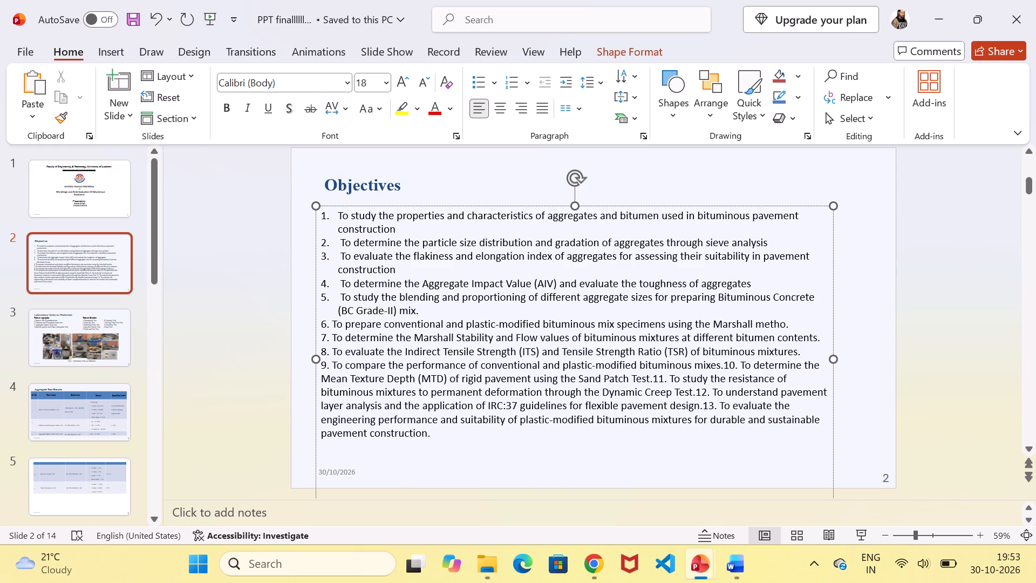
pyautogui.click(724, 363)
pyautogui.press('Return')
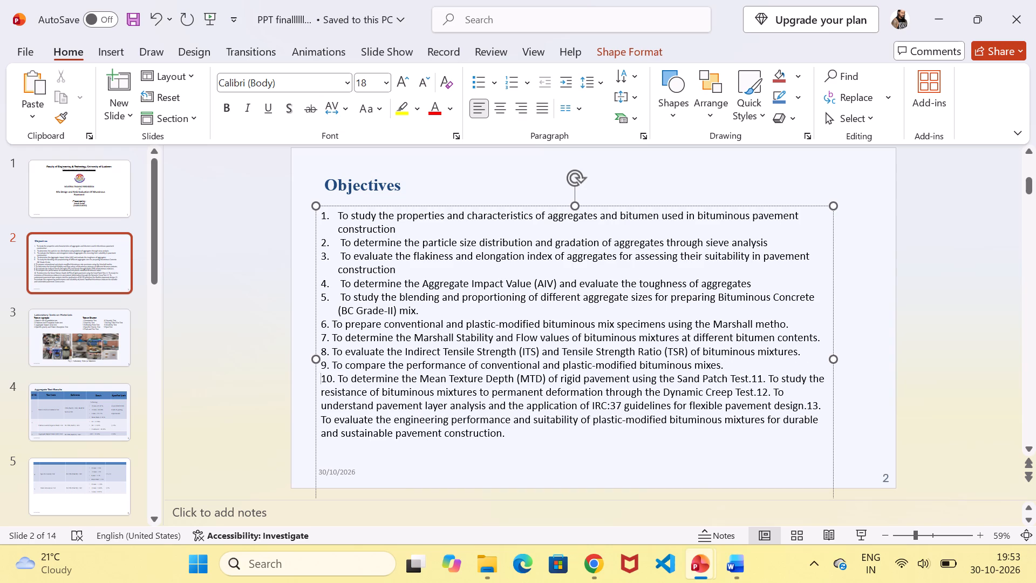
pyautogui.click(752, 378)
pyautogui.press('Return')
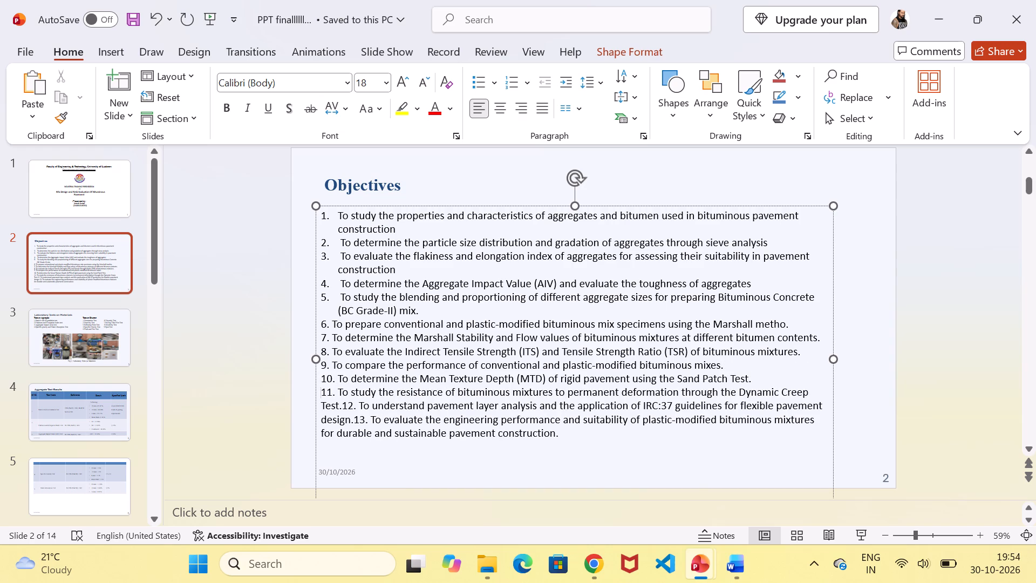
pyautogui.click(340, 404)
pyautogui.press('Return')
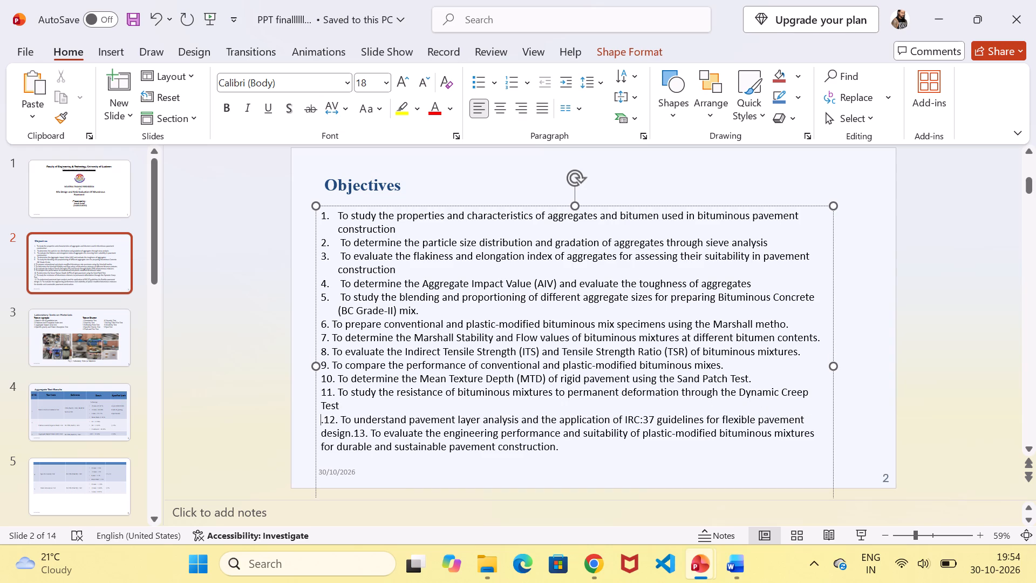
pyautogui.click(355, 432)
pyautogui.press('Return')
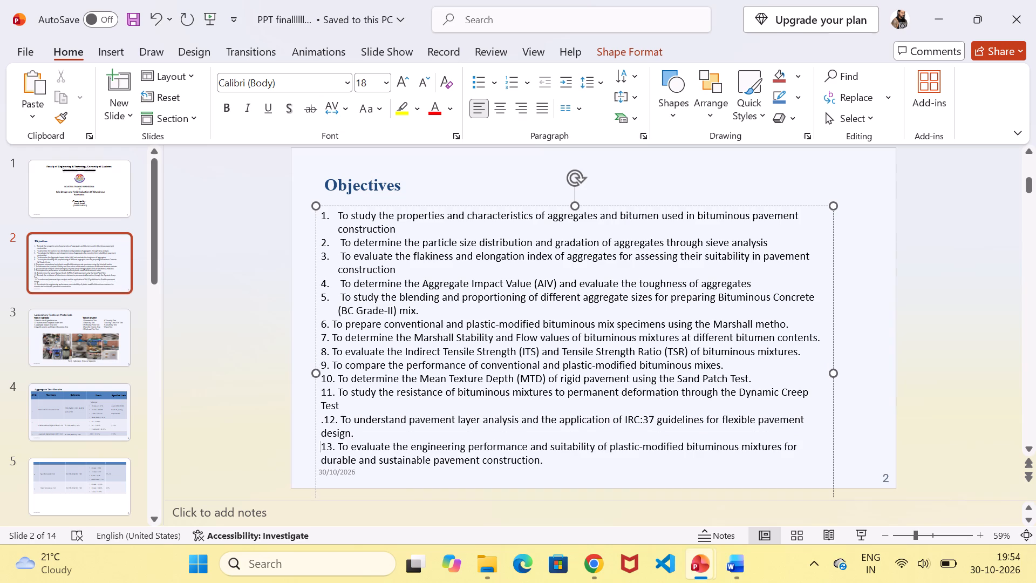